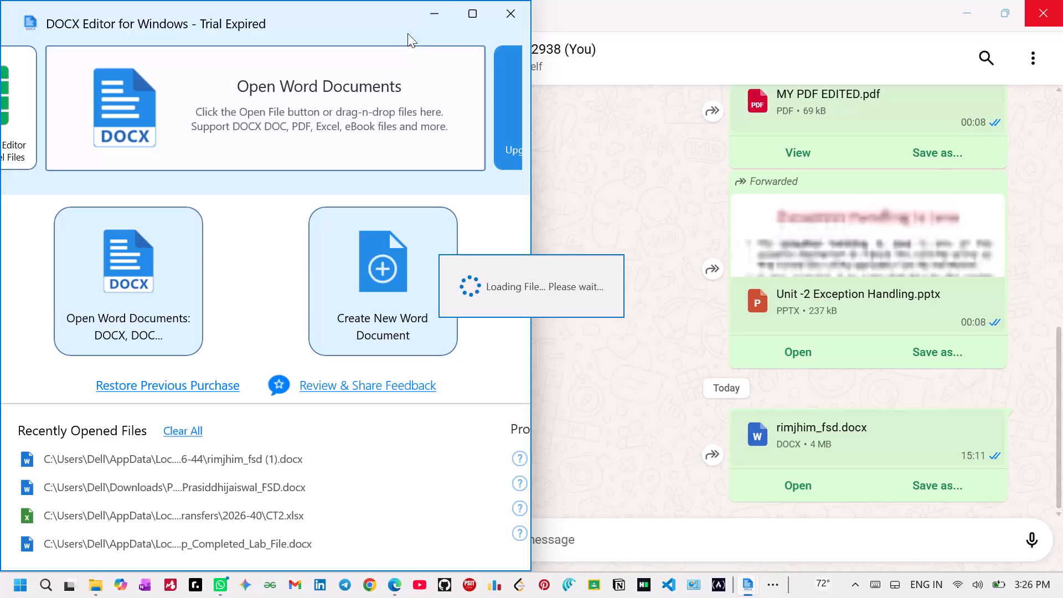
Look through the opened rimjhim_fsd (1).docx lab file from the cover page to the registration and contact form experiment.
click(480, 3)
click(477, 11)
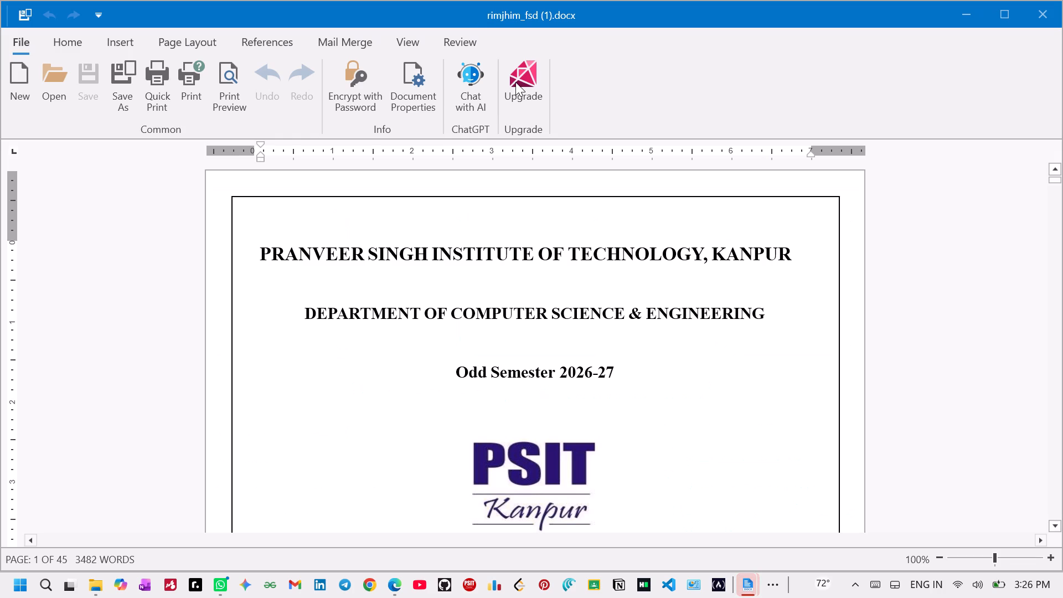
scroll(598, 291, down, 5)
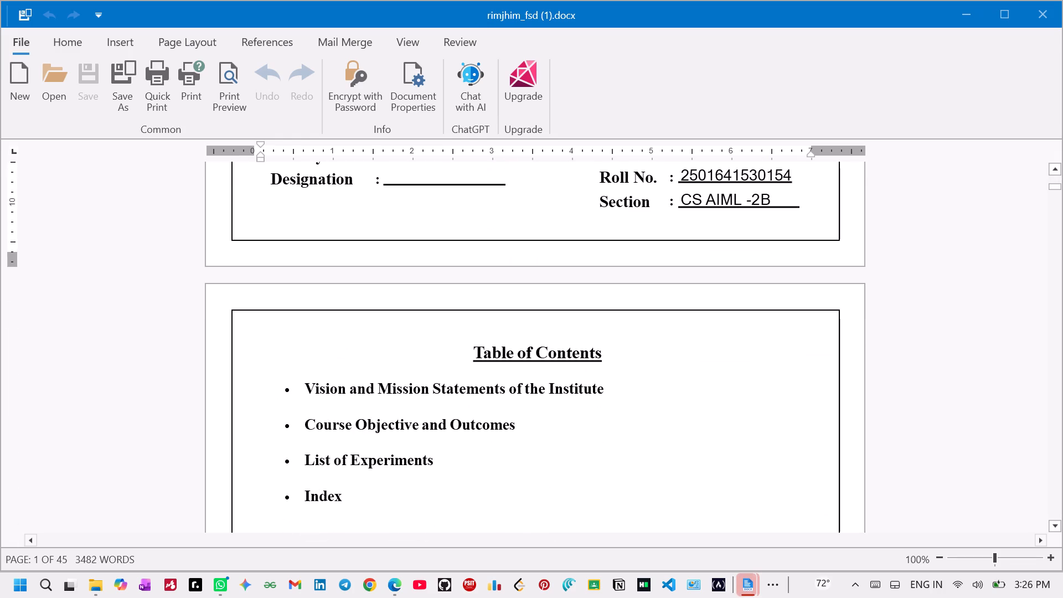
scroll(598, 291, down, 4)
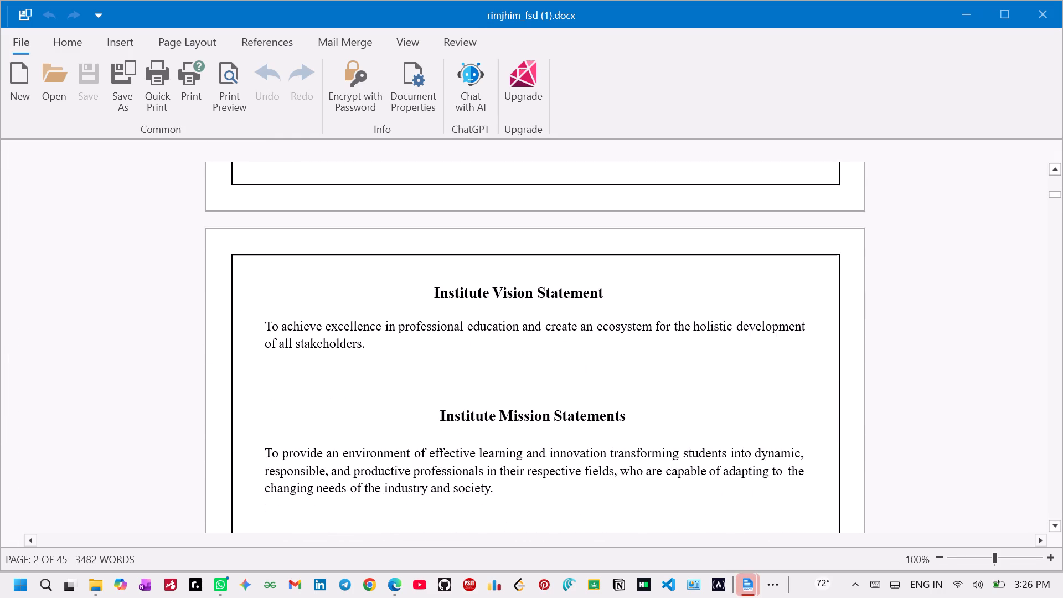
scroll(598, 291, down, 6)
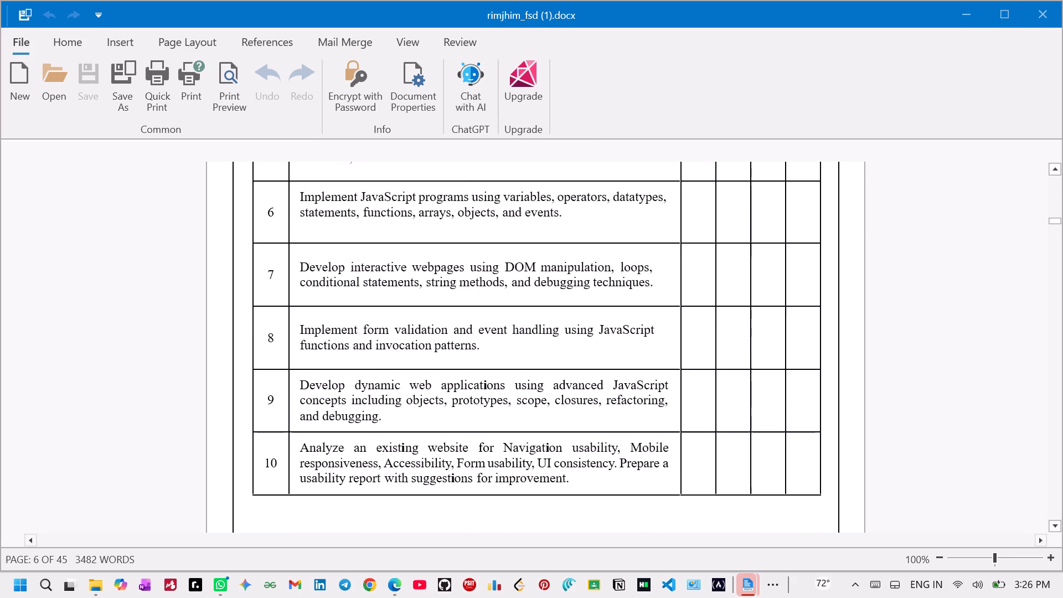
scroll(598, 291, down, 4)
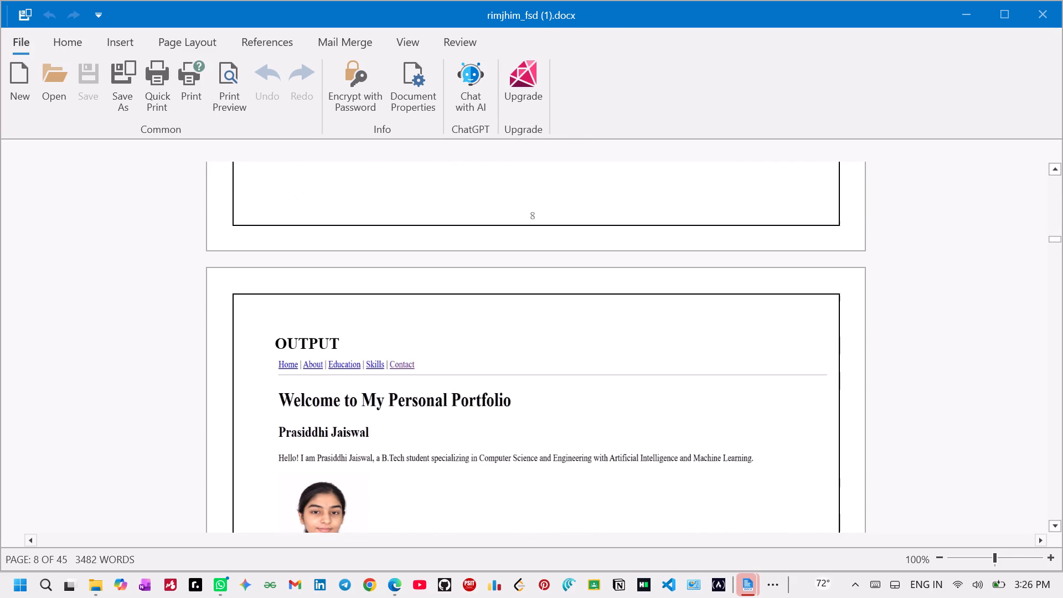
scroll(598, 291, down, 4)
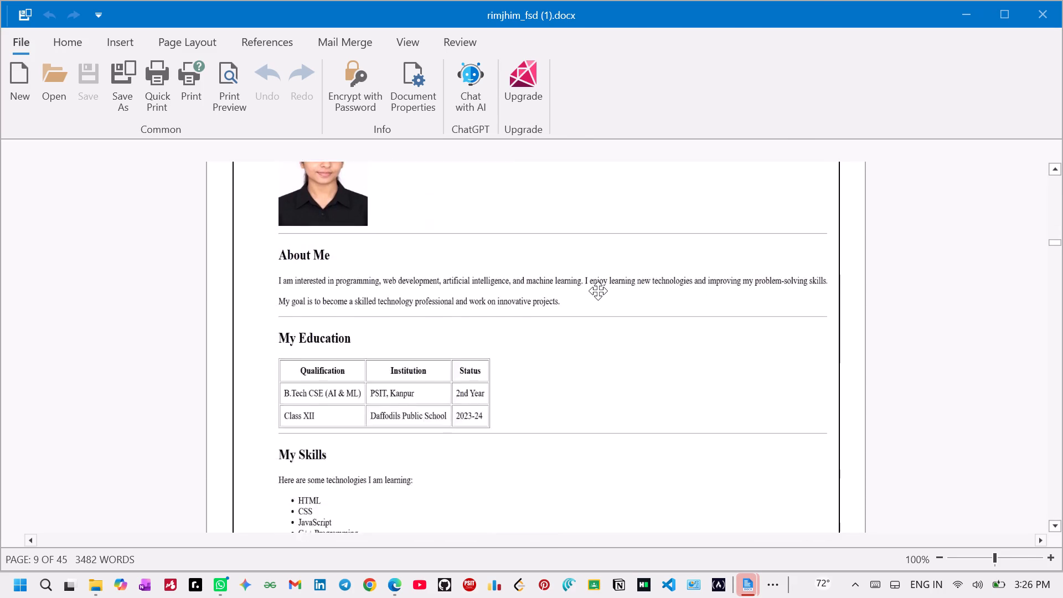
scroll(598, 291, down, 3)
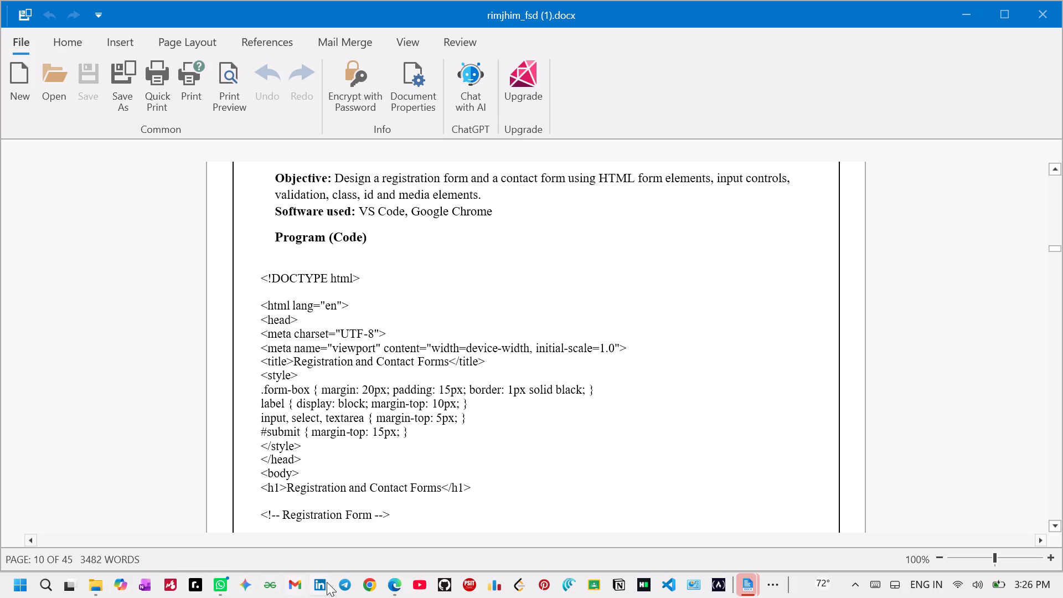
Switch to Microsoft Edge and search the web in a new tab for "convert docx into pdf".
click(397, 586)
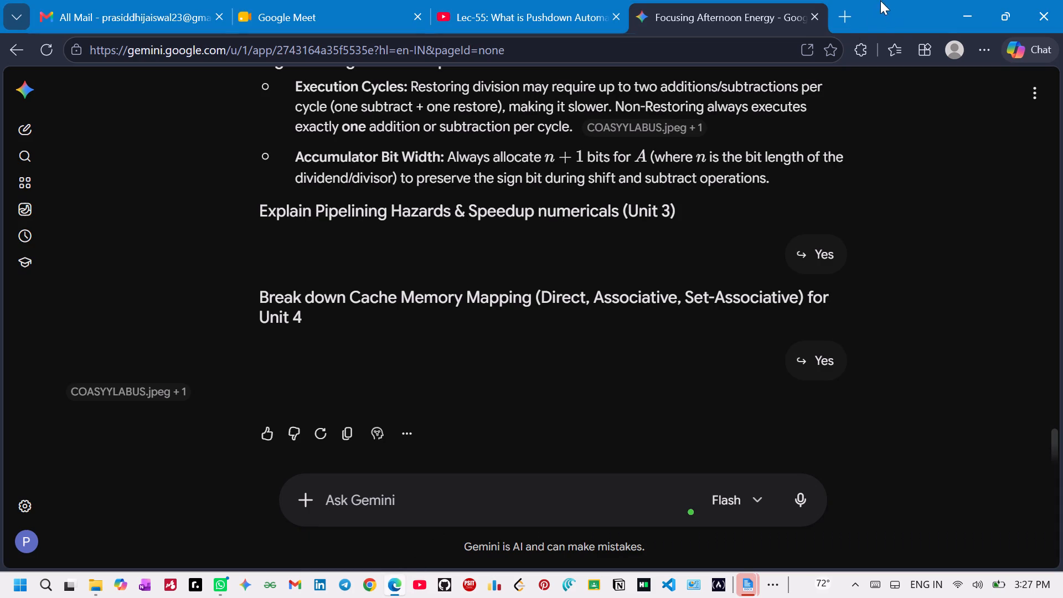
click(840, 24)
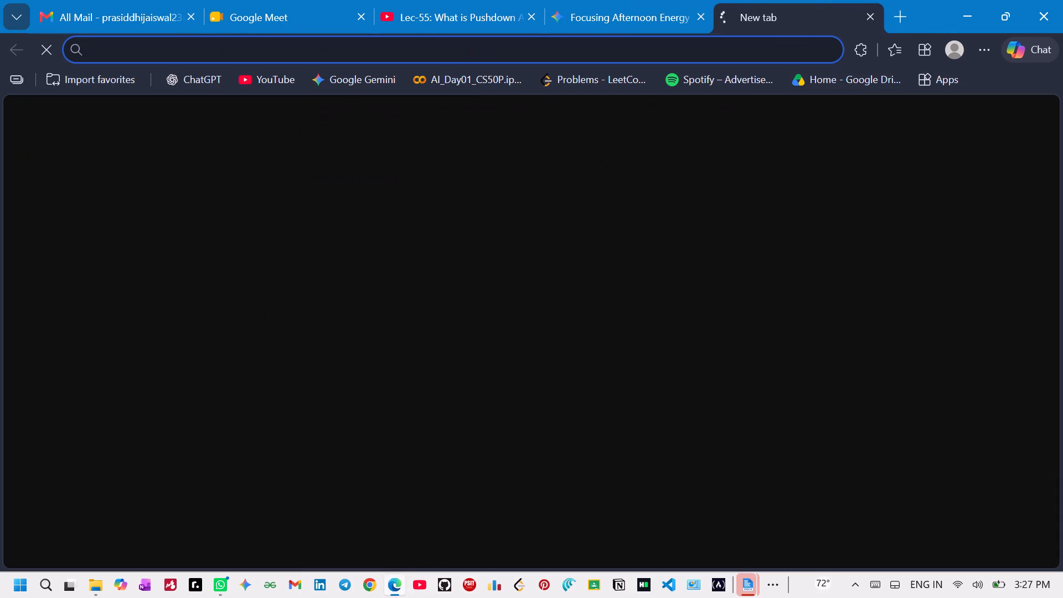
click(721, 43)
text(convert docx in)
text(to pdf)
key(Return)
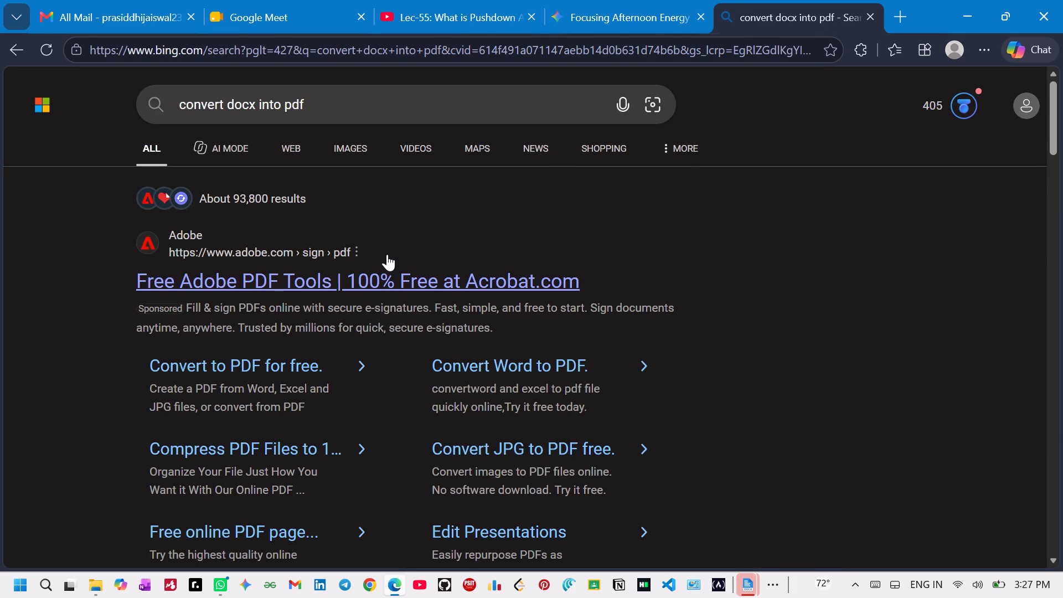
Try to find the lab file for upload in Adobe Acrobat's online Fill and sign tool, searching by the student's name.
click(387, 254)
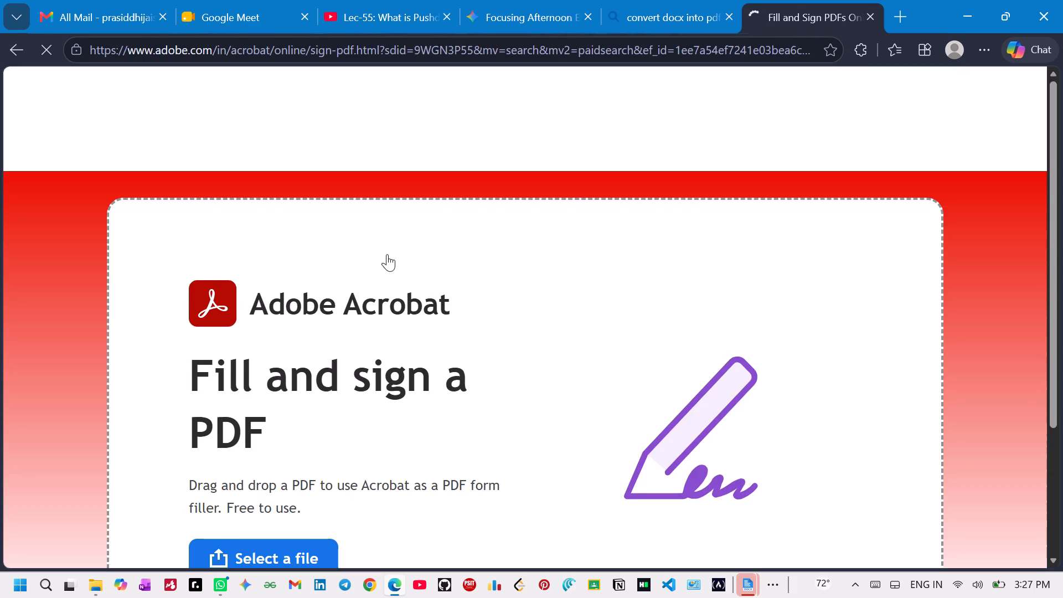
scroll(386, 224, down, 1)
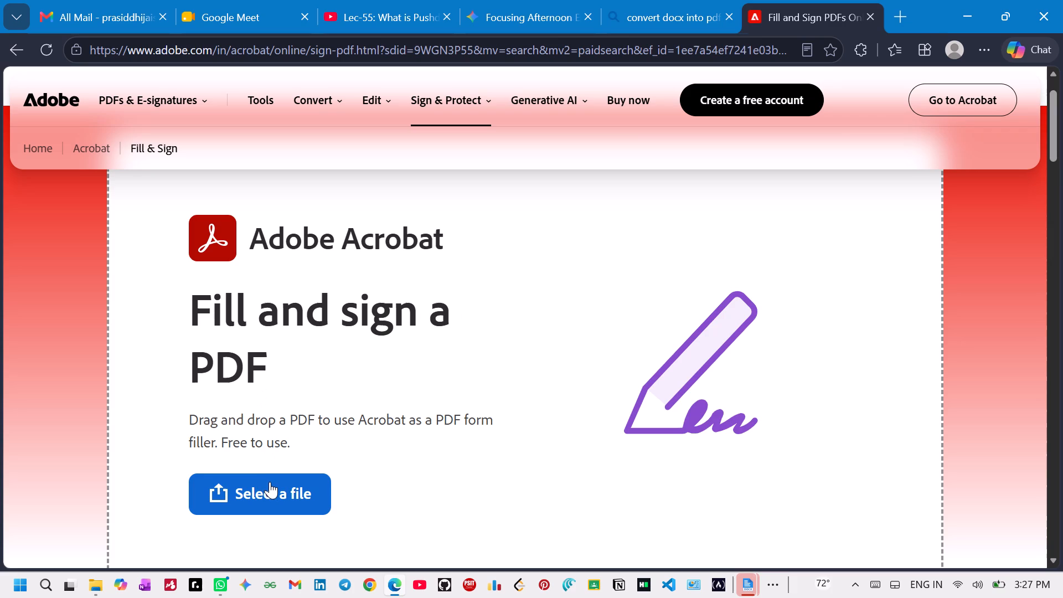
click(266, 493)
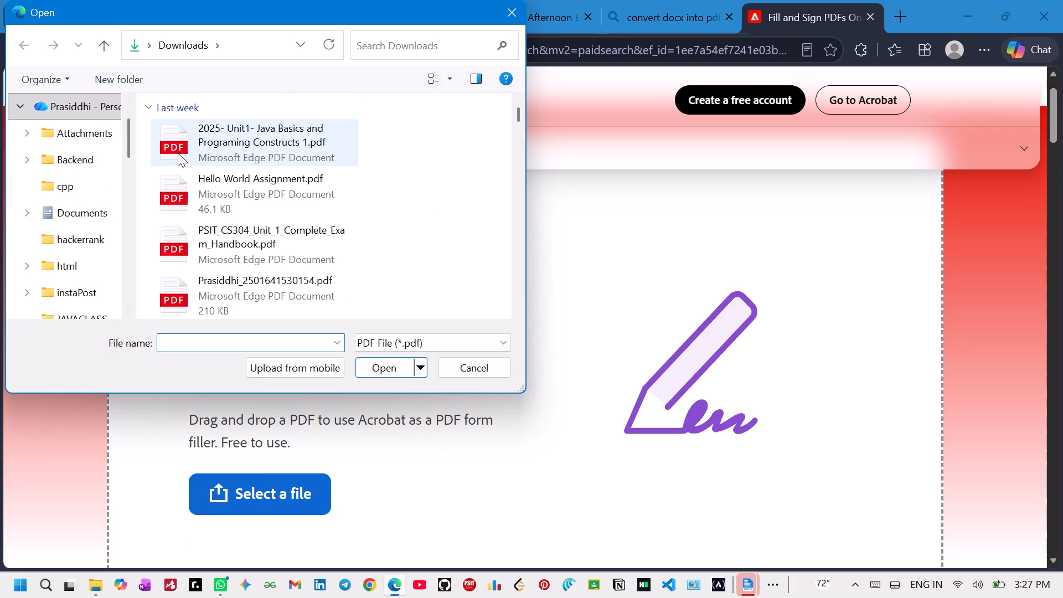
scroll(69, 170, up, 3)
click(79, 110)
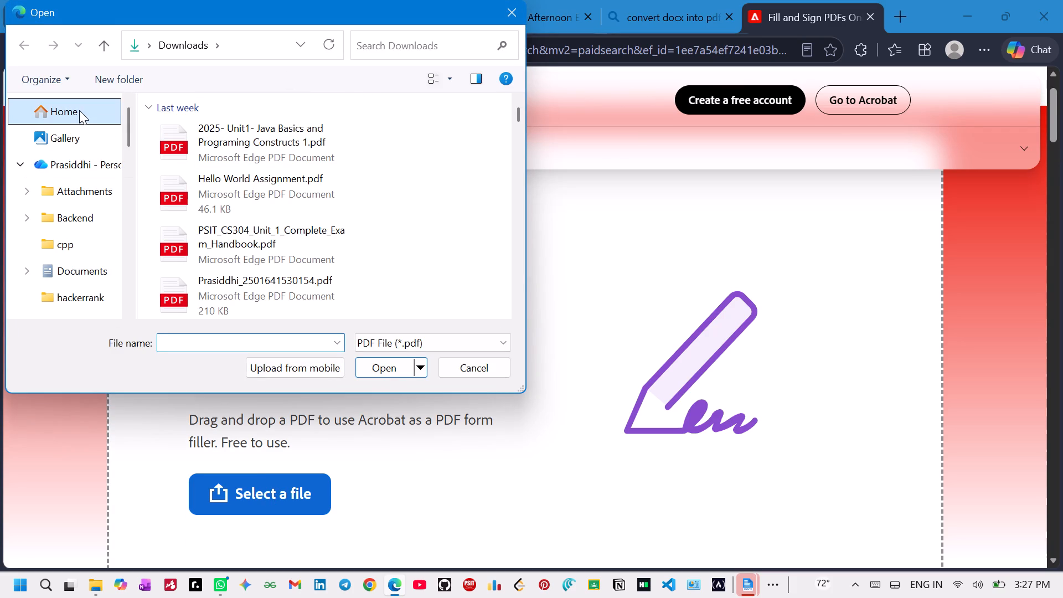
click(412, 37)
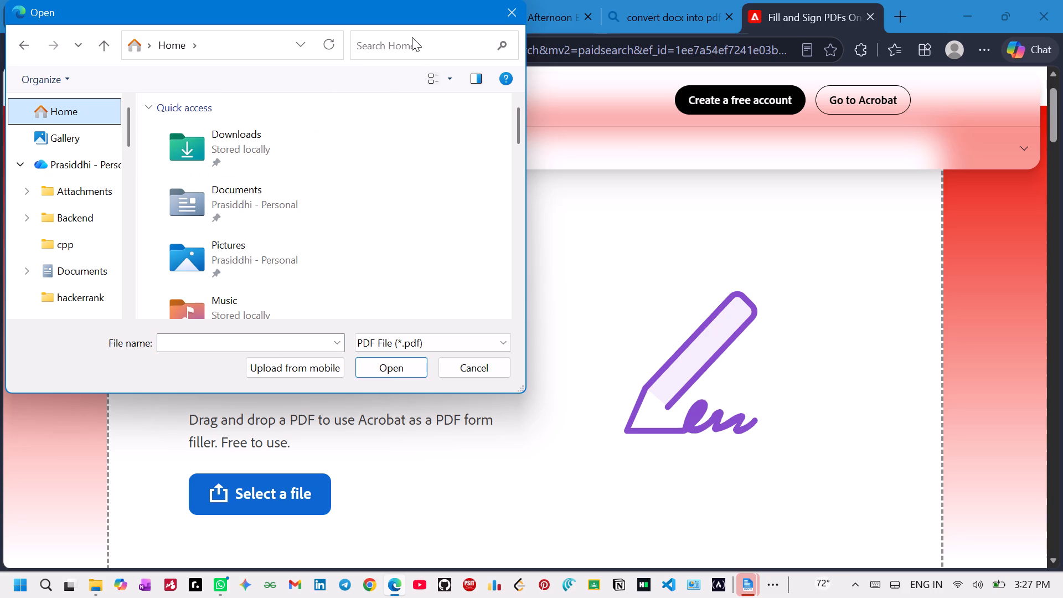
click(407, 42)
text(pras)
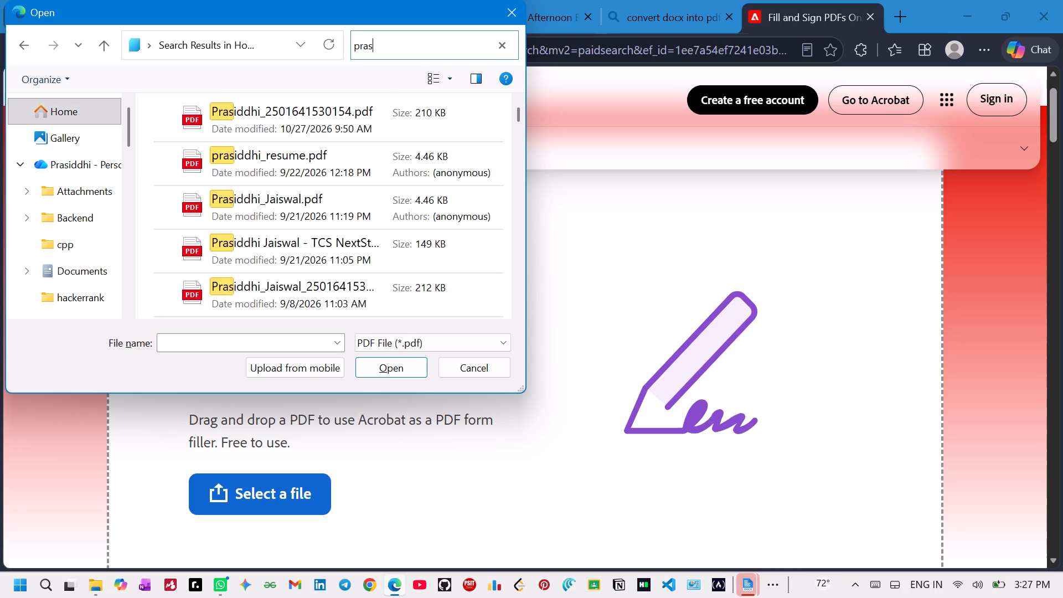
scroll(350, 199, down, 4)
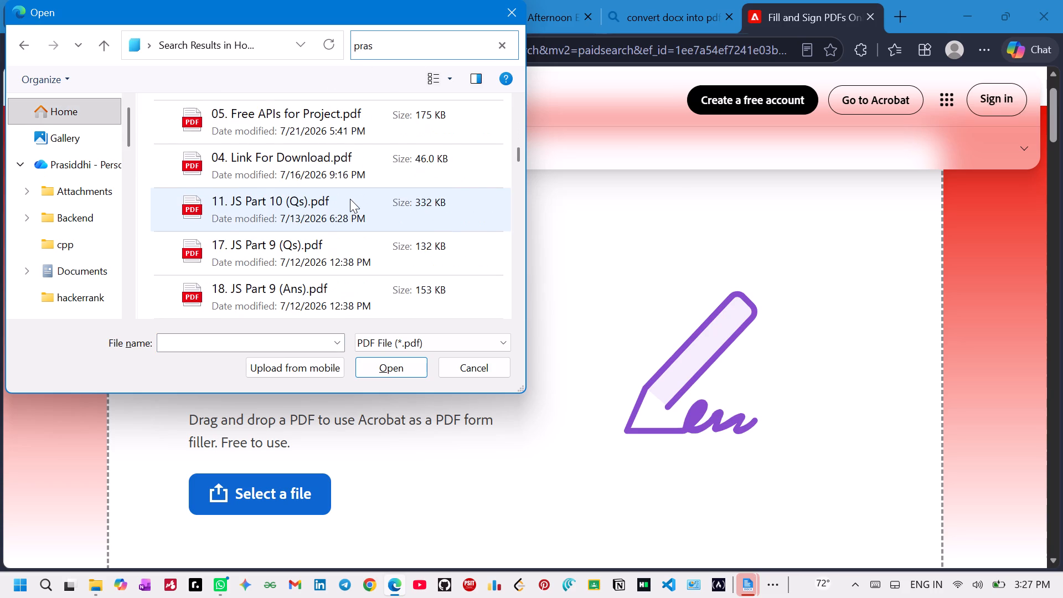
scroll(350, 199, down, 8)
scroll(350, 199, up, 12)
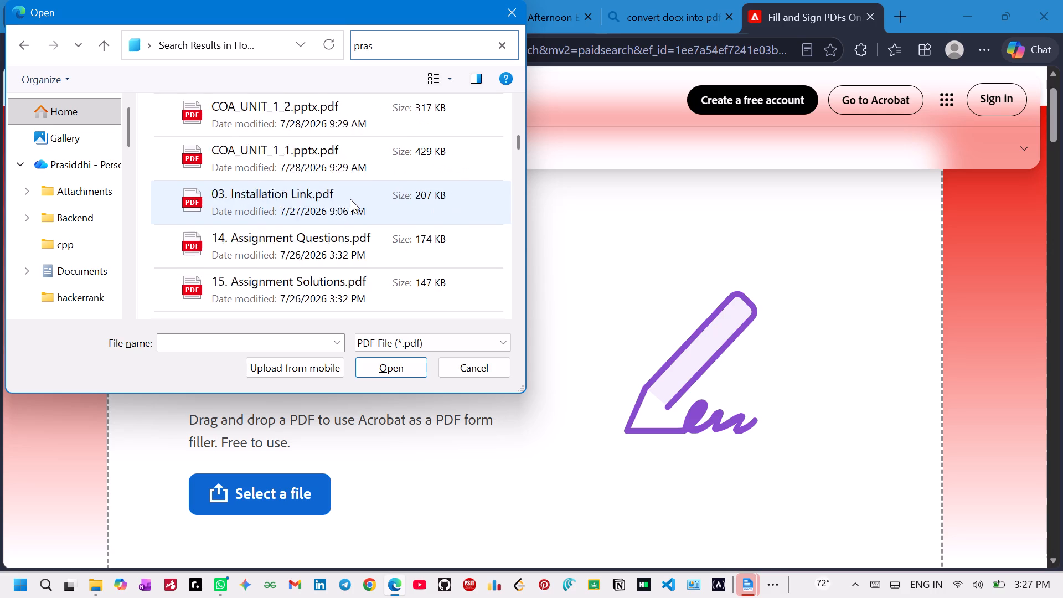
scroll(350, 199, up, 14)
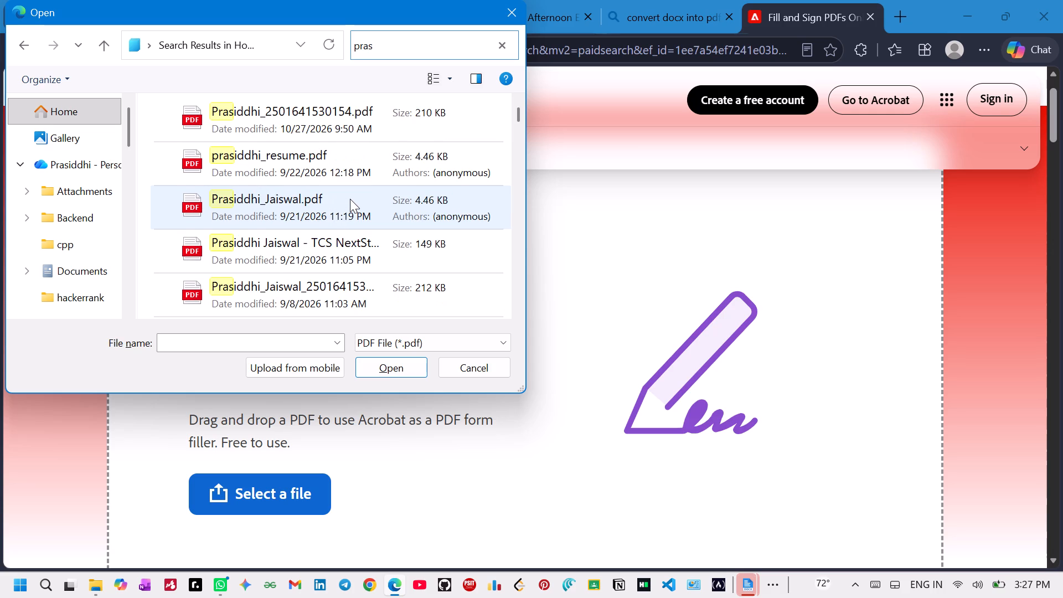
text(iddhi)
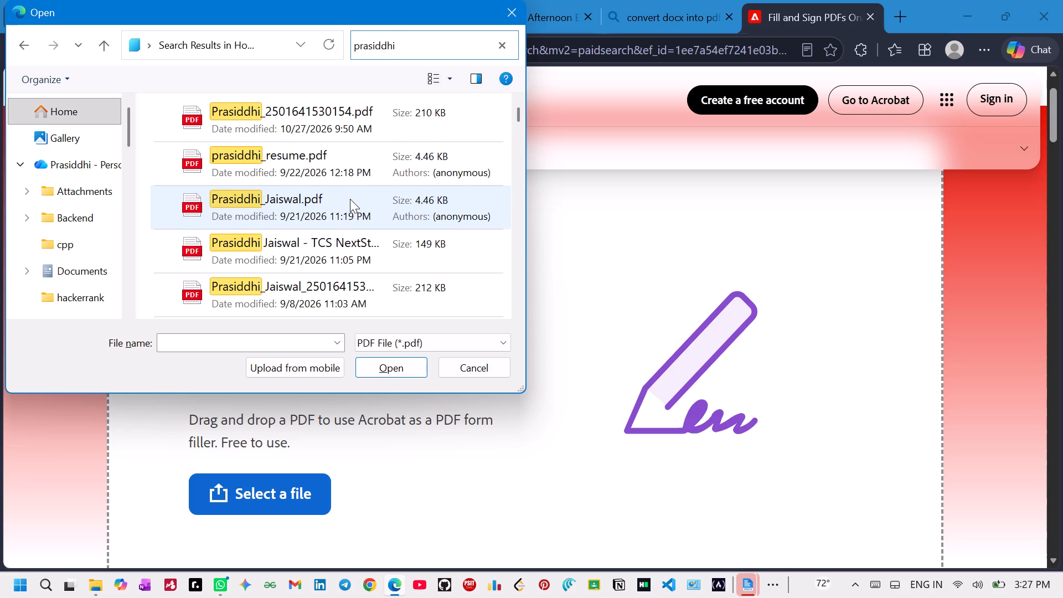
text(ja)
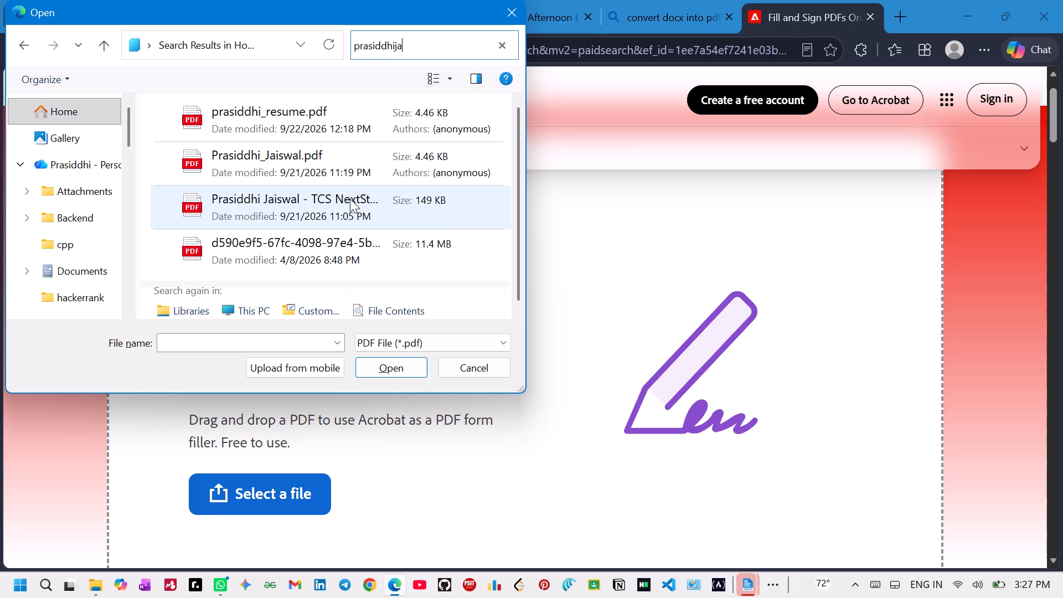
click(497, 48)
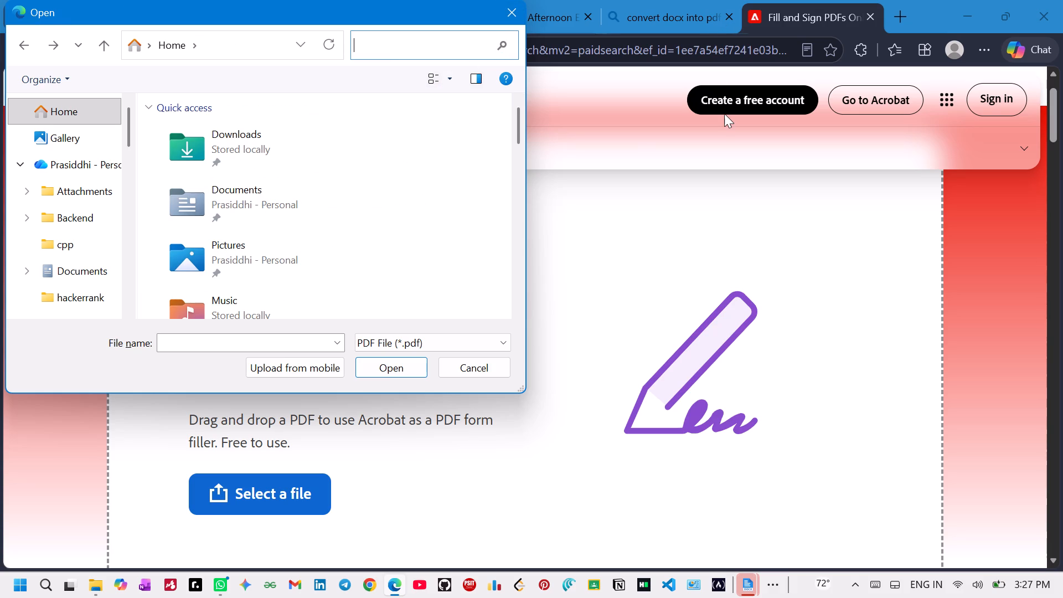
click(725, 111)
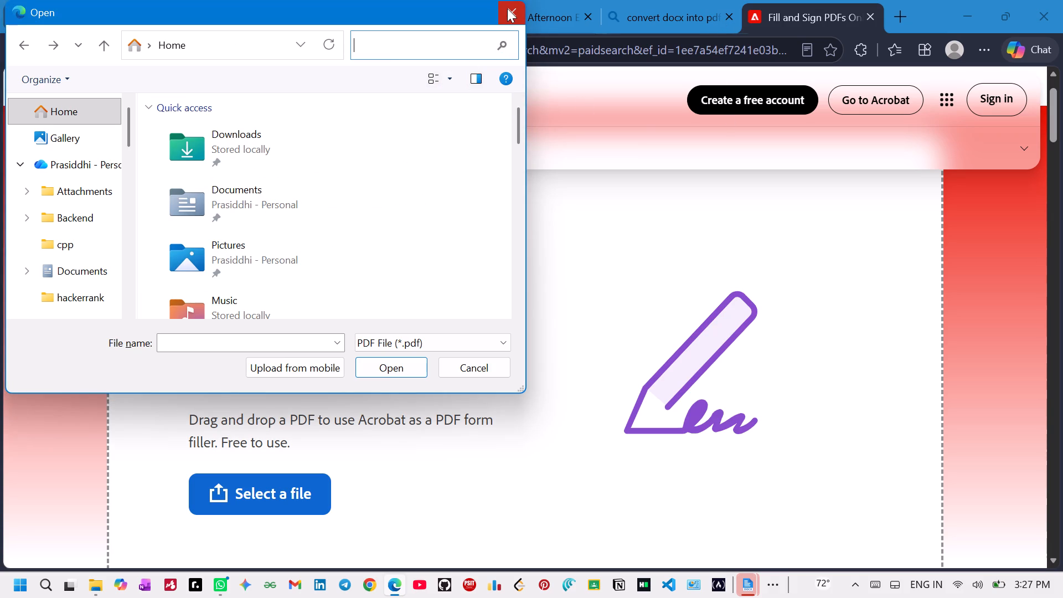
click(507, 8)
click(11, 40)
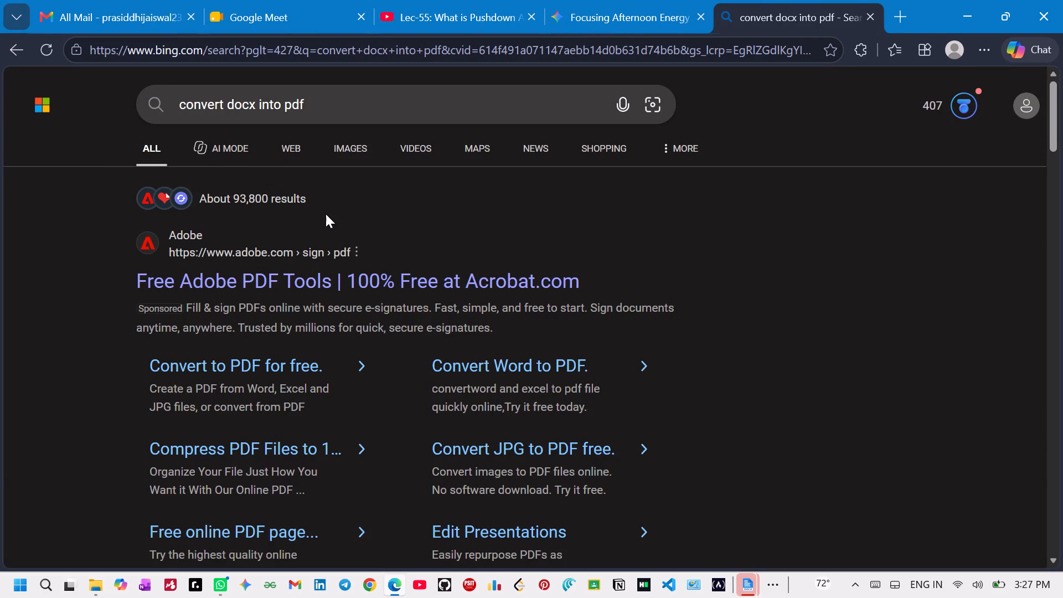
Open iLovePDF's Convert Word to PDF page from the search results.
scroll(326, 214, down, 3)
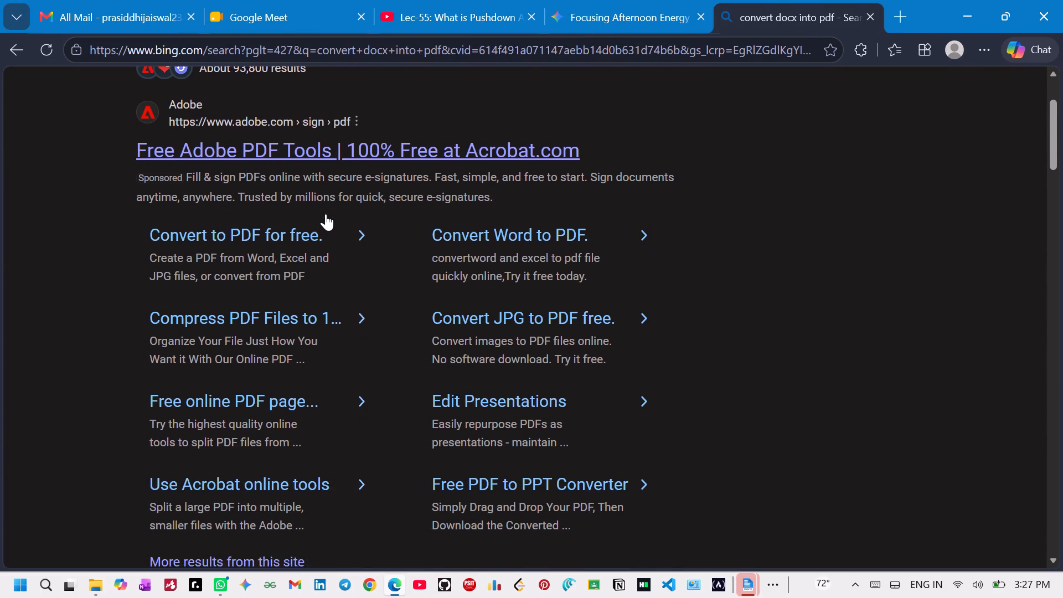
scroll(326, 214, down, 2)
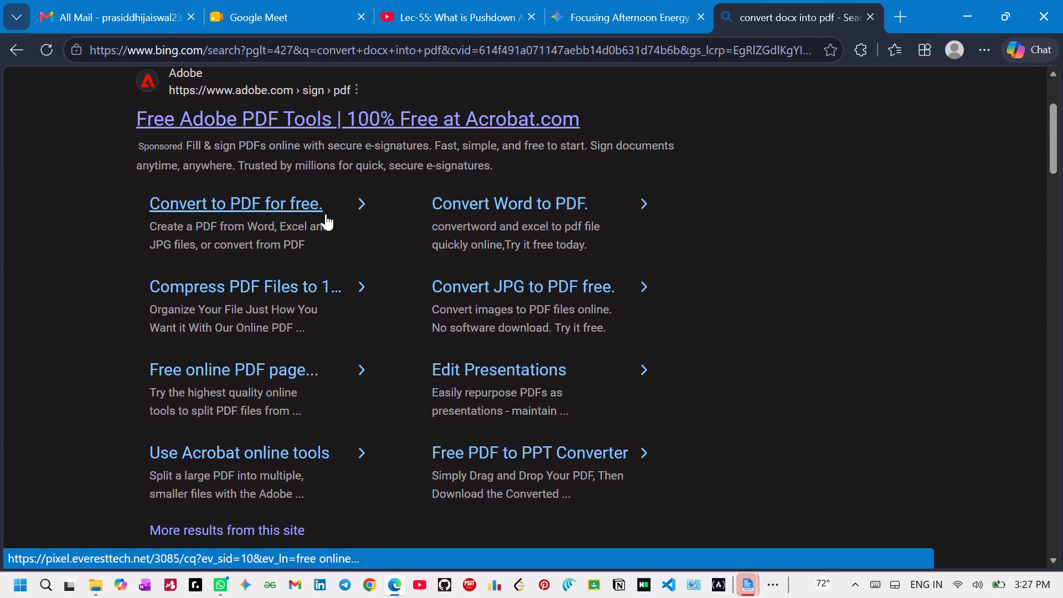
scroll(326, 214, down, 5)
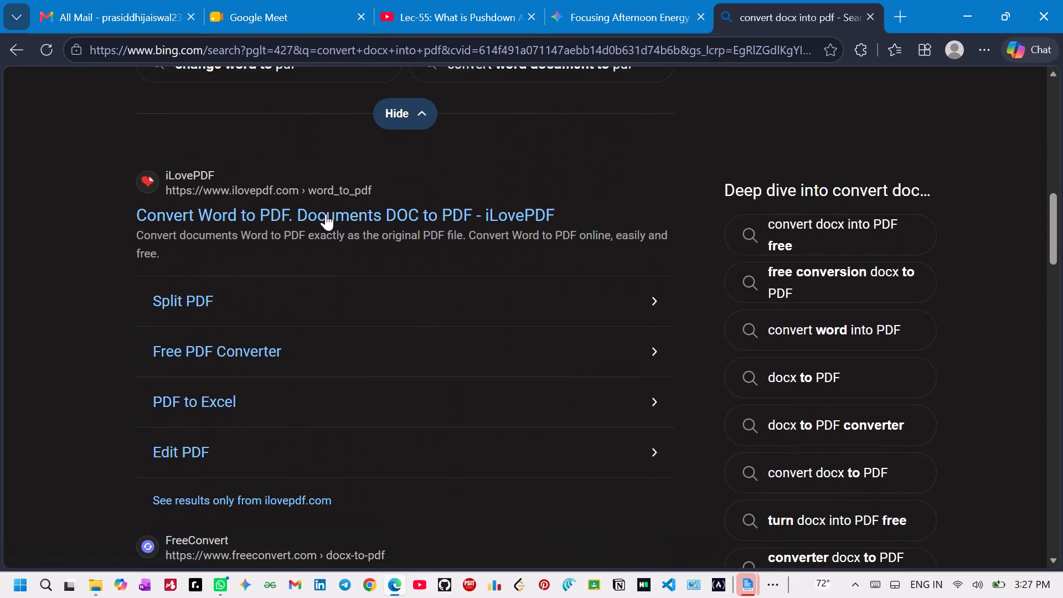
scroll(326, 214, down, 1)
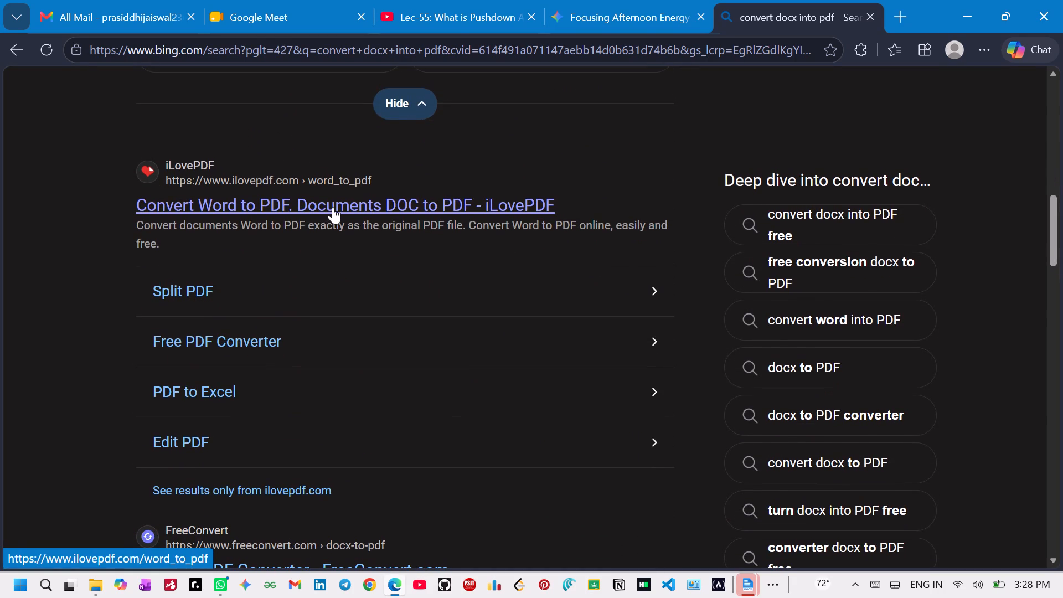
click(333, 207)
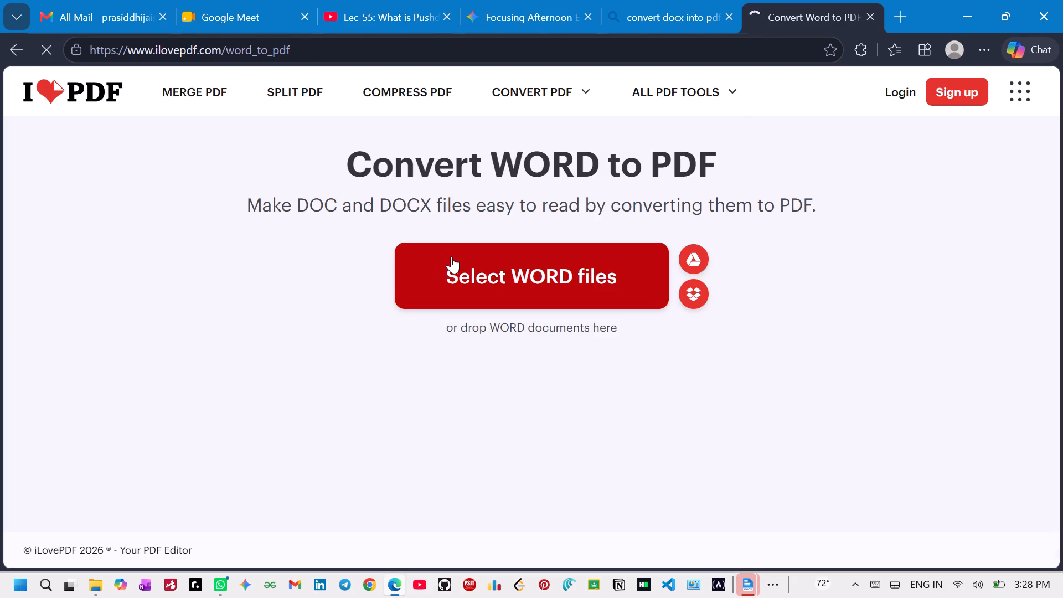
Upload the 3.63 MB FSD Word document from the Downloads folder and convert it to PDF.
click(451, 256)
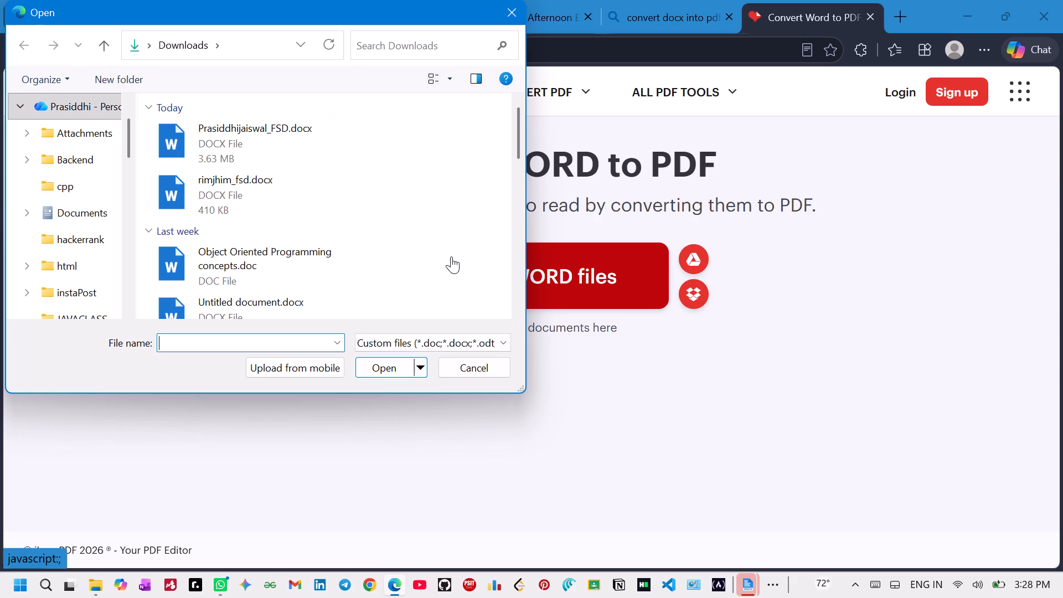
click(296, 147)
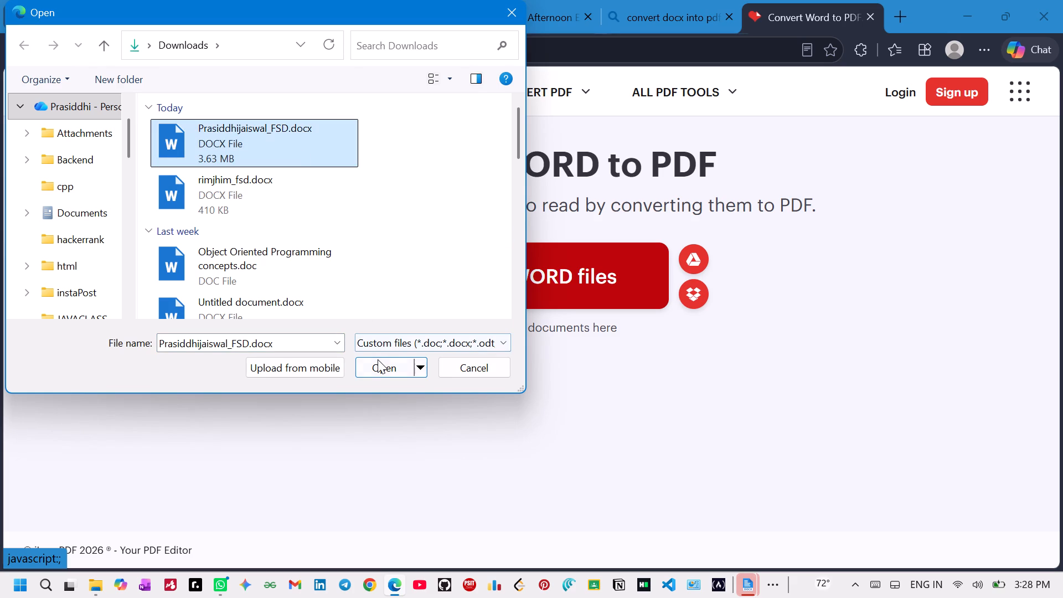
click(378, 359)
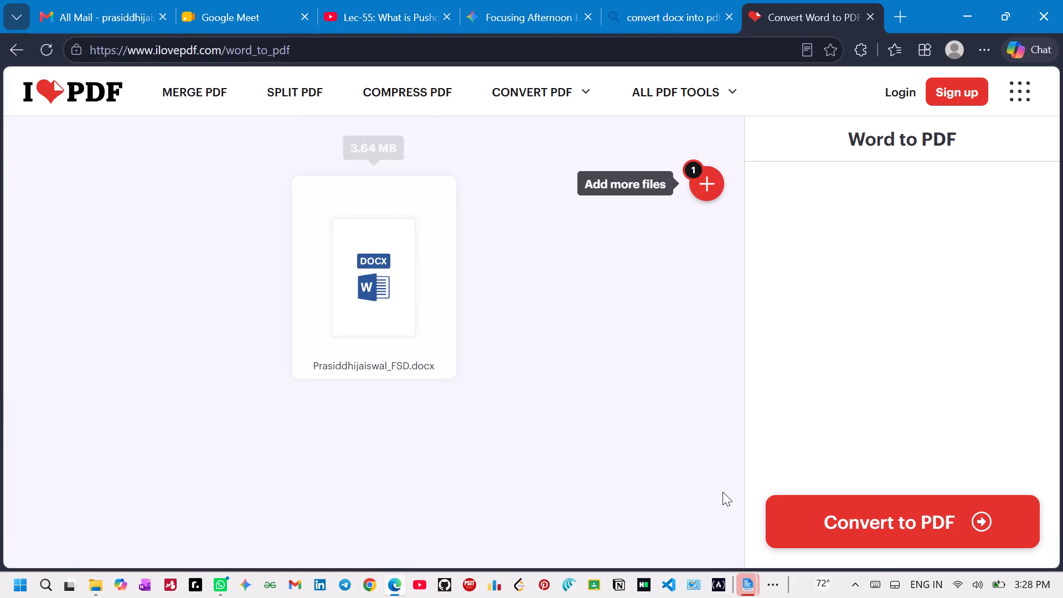
click(868, 532)
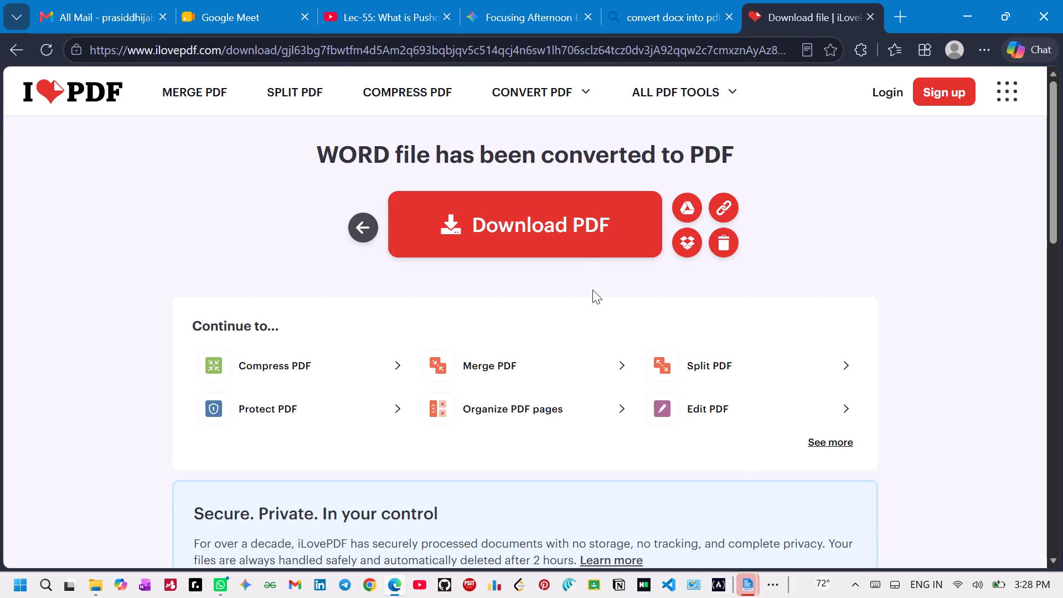
Download the converted PDF.
click(573, 240)
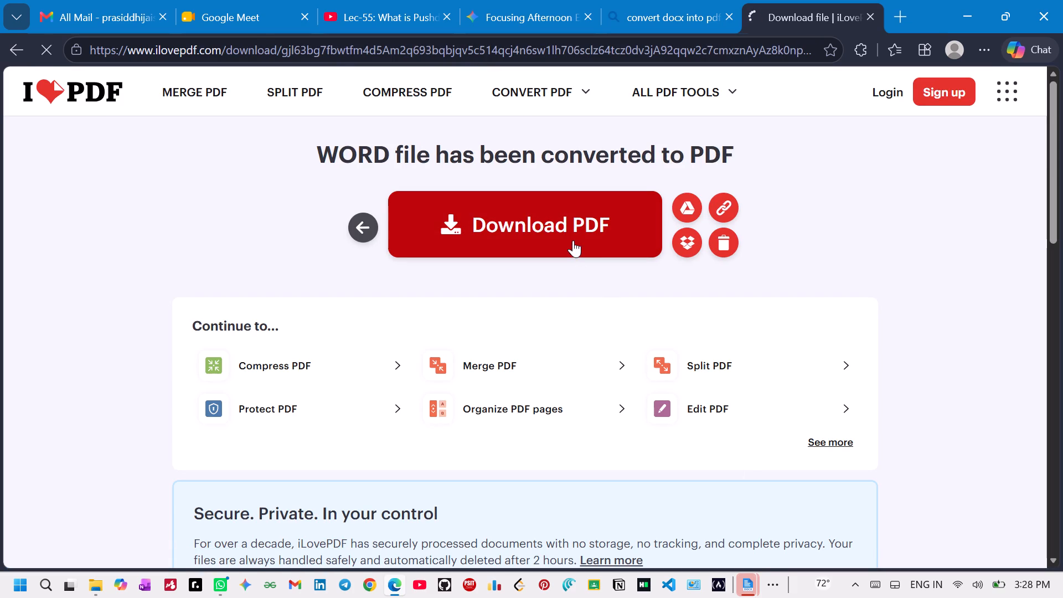
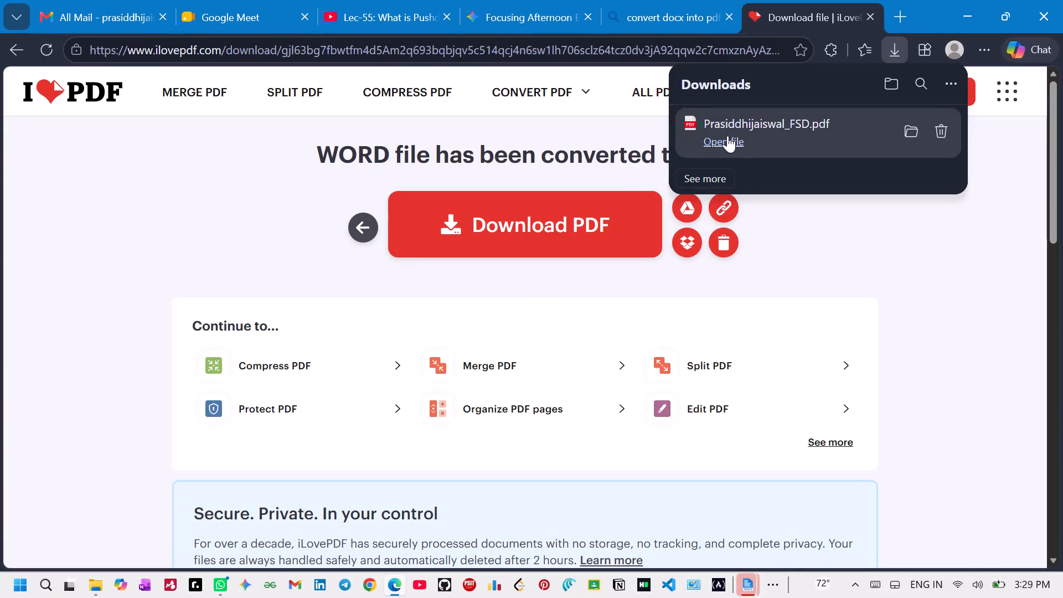
Open the downloaded FSD lab file PDF and review its pages from the cover through the start of Experiment 2.
click(727, 136)
scroll(718, 339, down, 2)
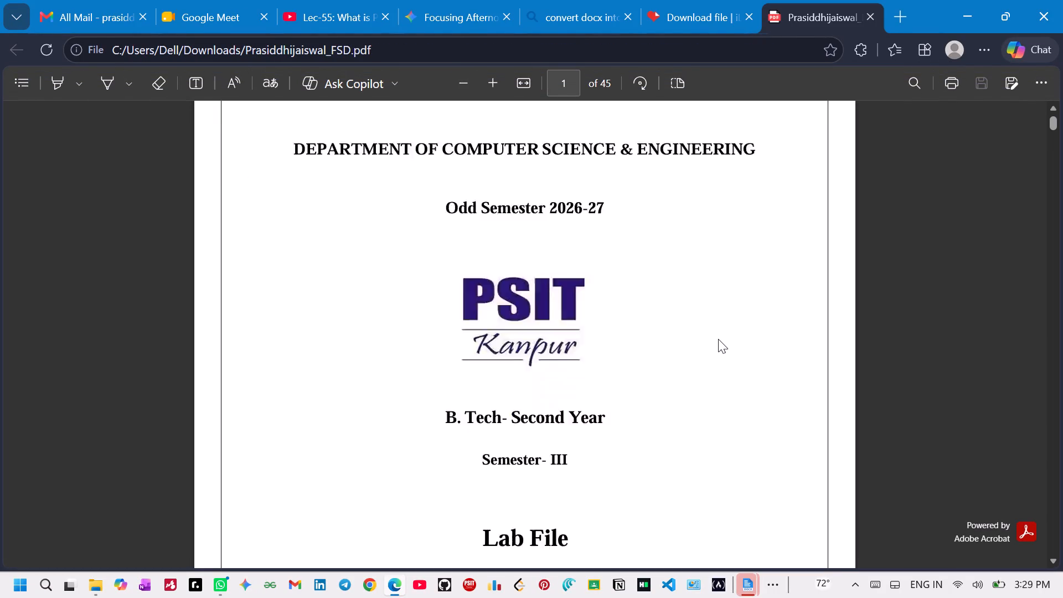
scroll(718, 339, down, 7)
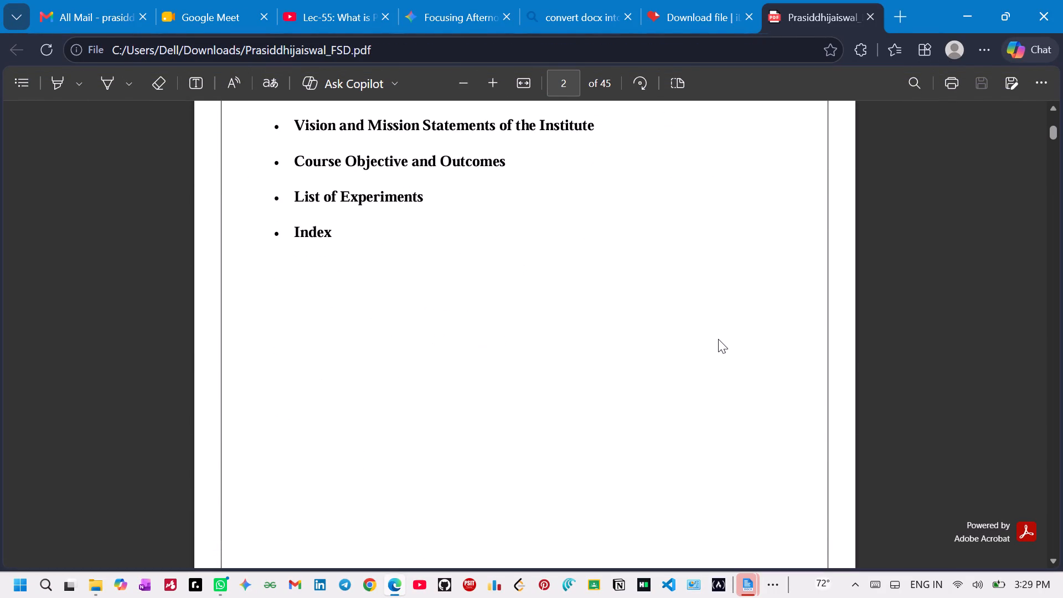
scroll(718, 339, down, 7)
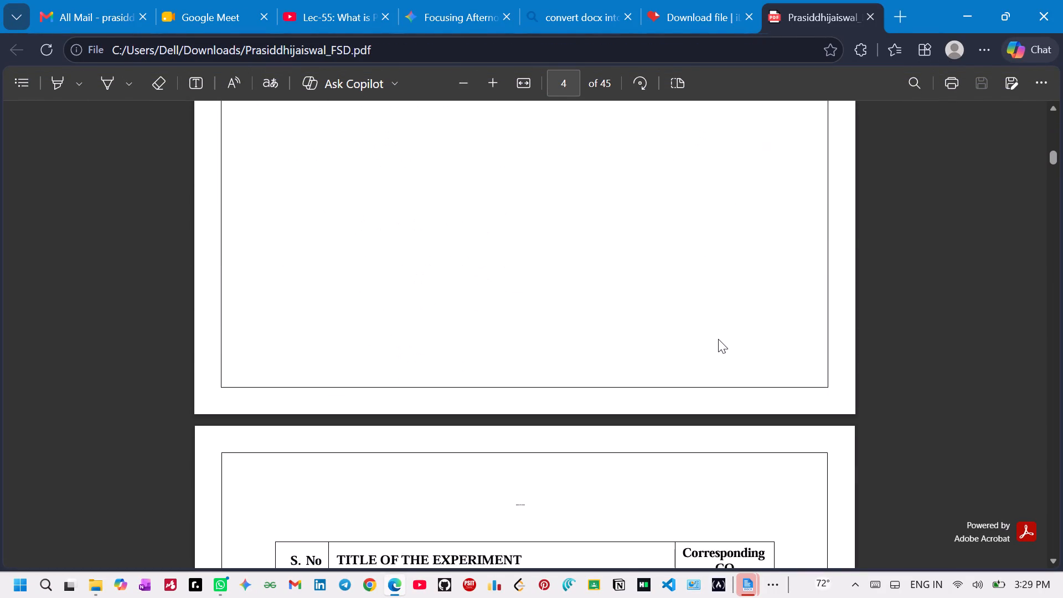
scroll(718, 339, down, 11)
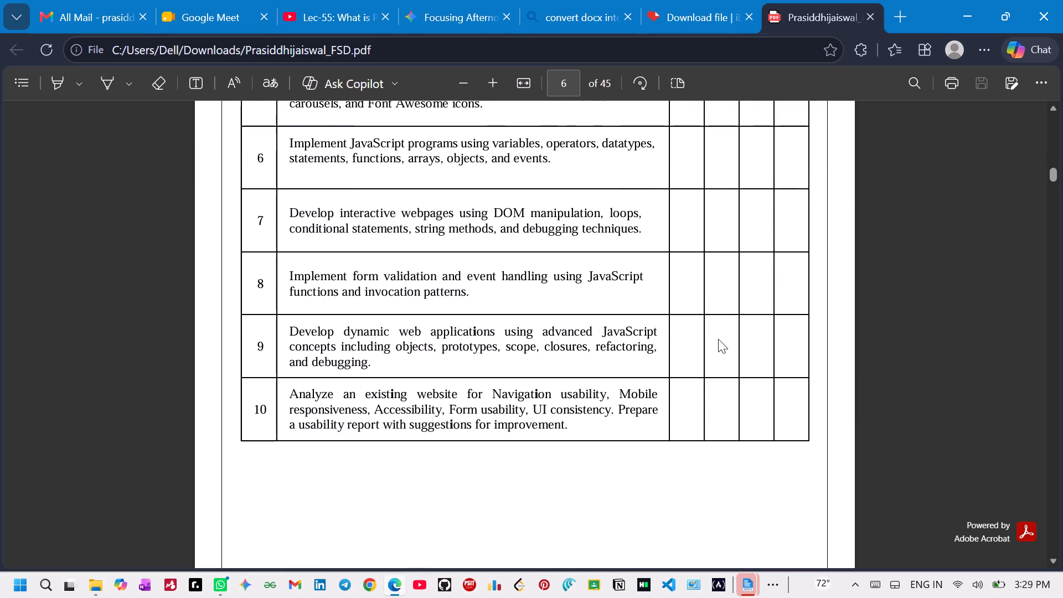
scroll(718, 339, down, 4)
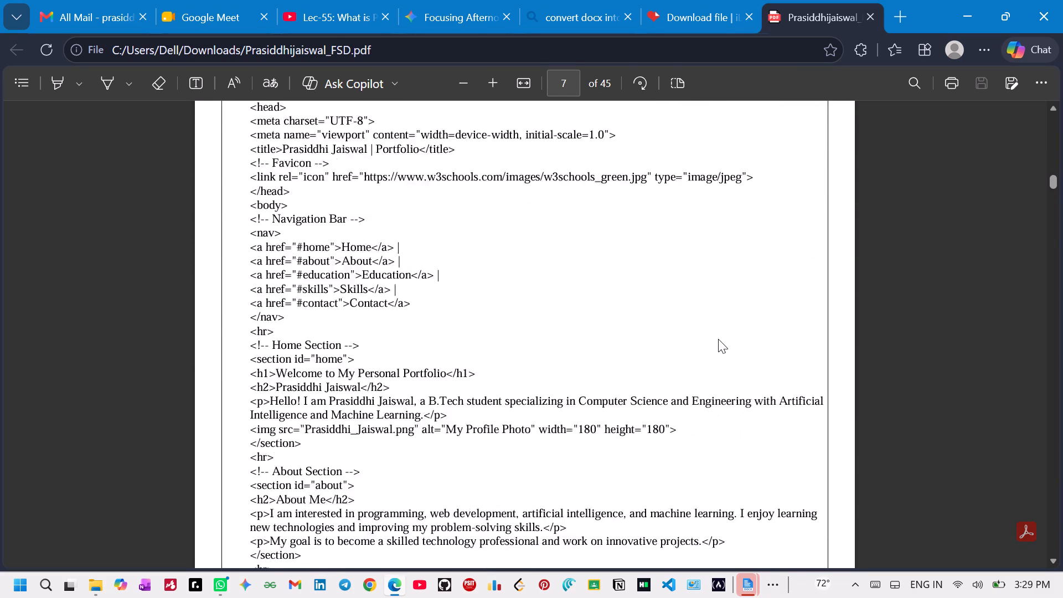
scroll(718, 339, down, 2)
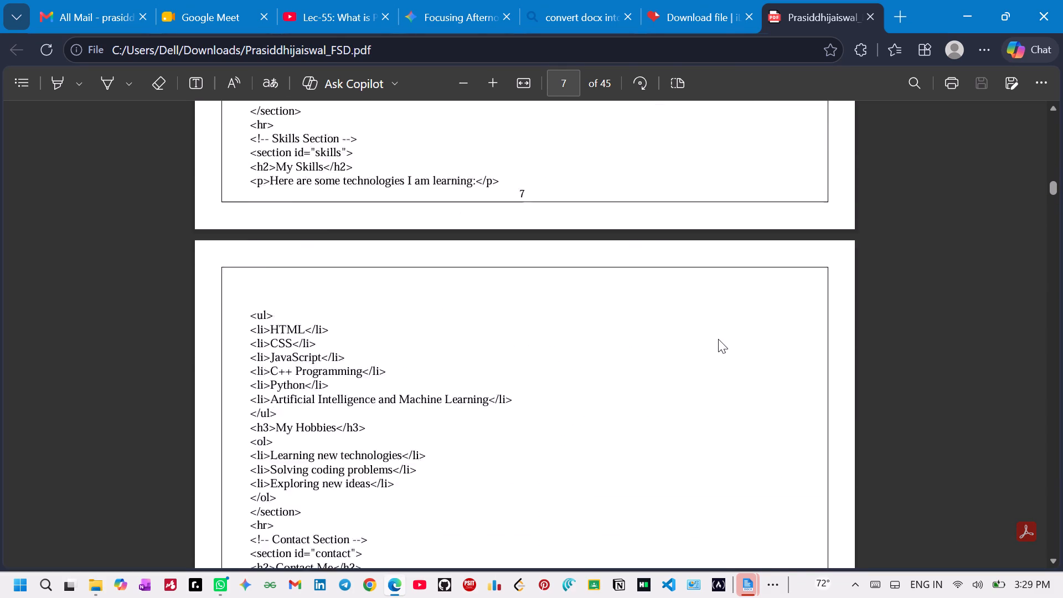
scroll(718, 339, down, 3)
scroll(718, 339, up, 1)
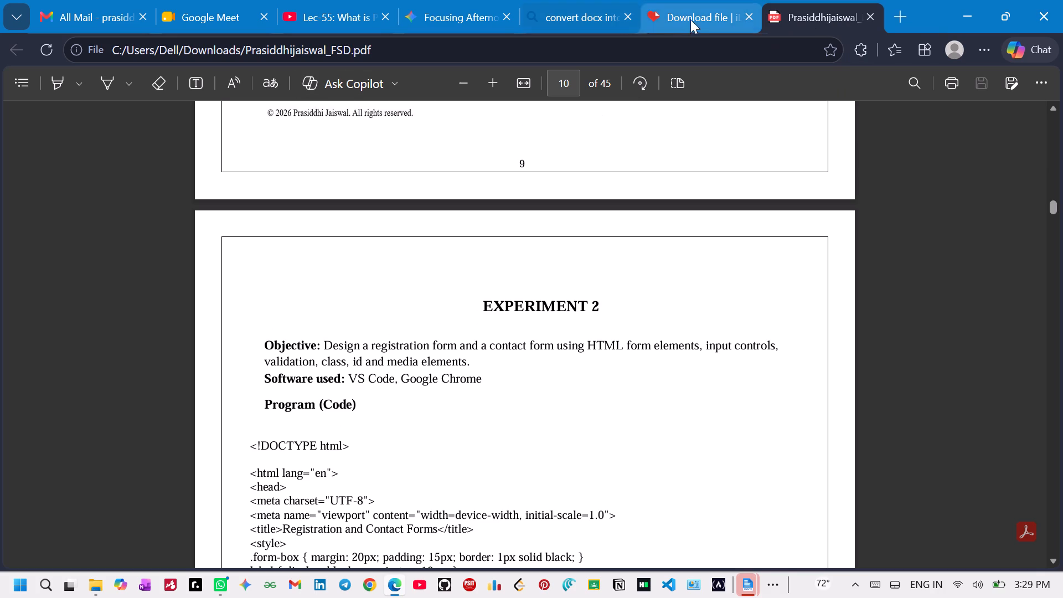
Switch to File Explorer and open the sharing options for the converted FSD PDF in the Downloads folder.
click(98, 587)
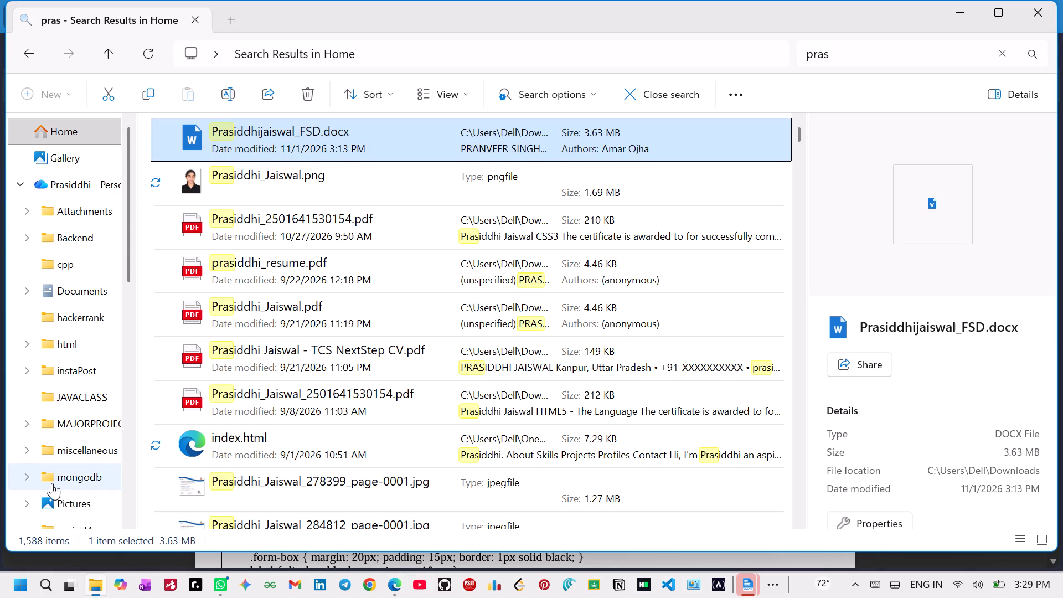
scroll(52, 483, down, 2)
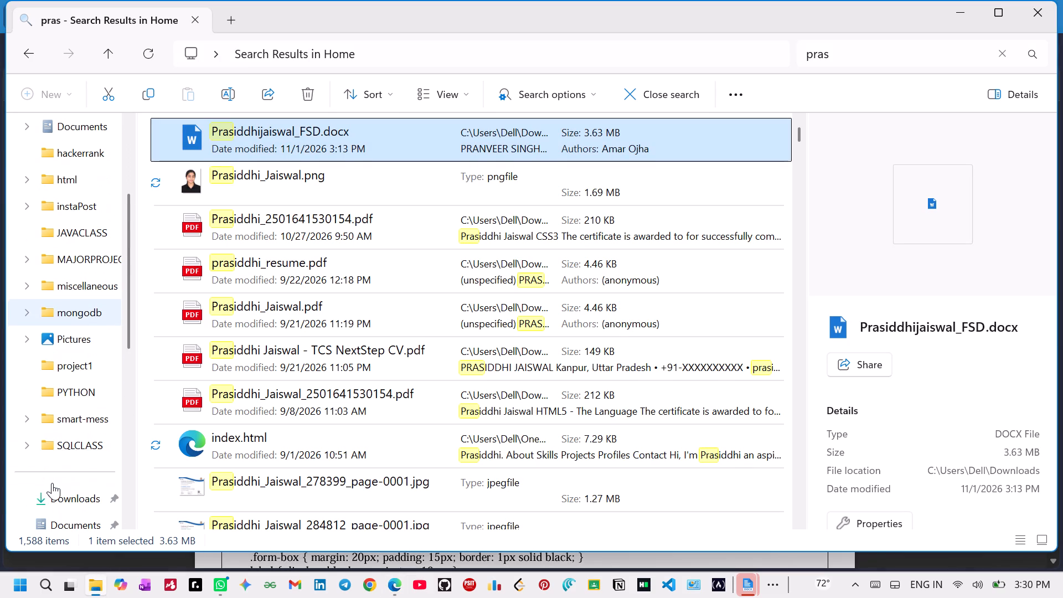
click(53, 496)
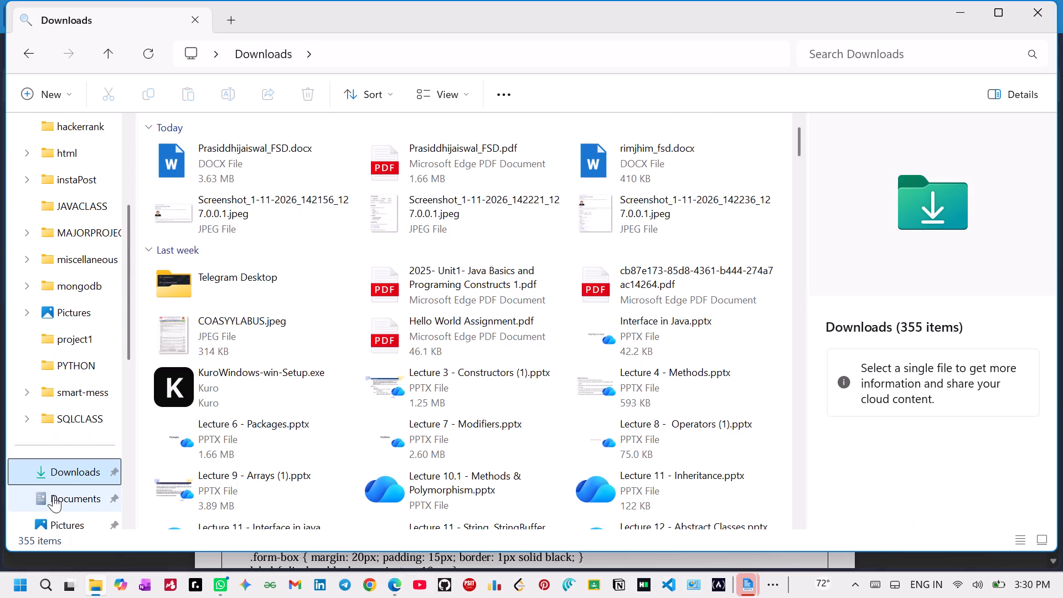
right_click(463, 163)
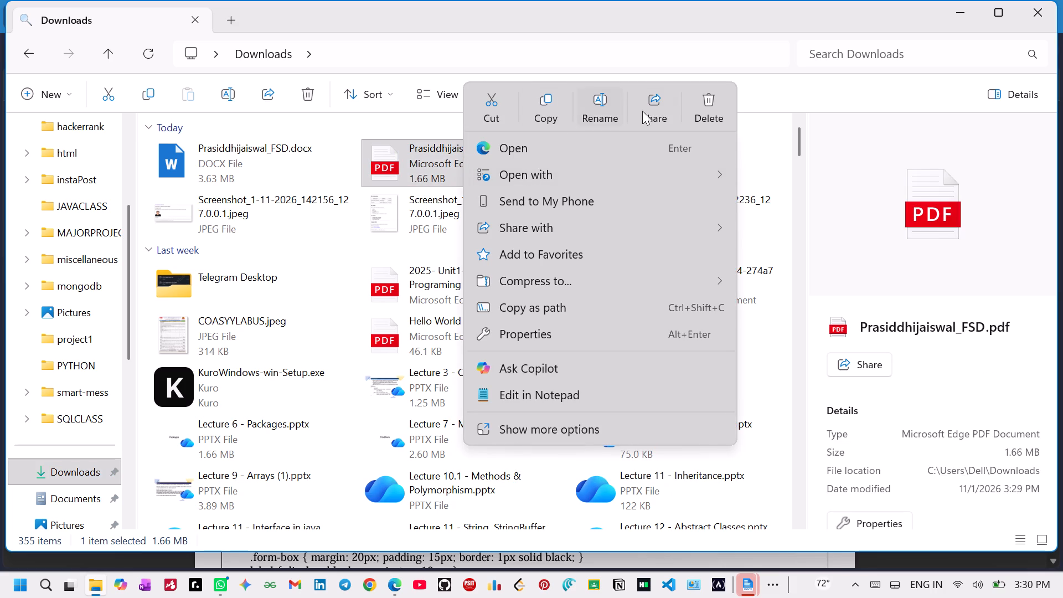
click(667, 102)
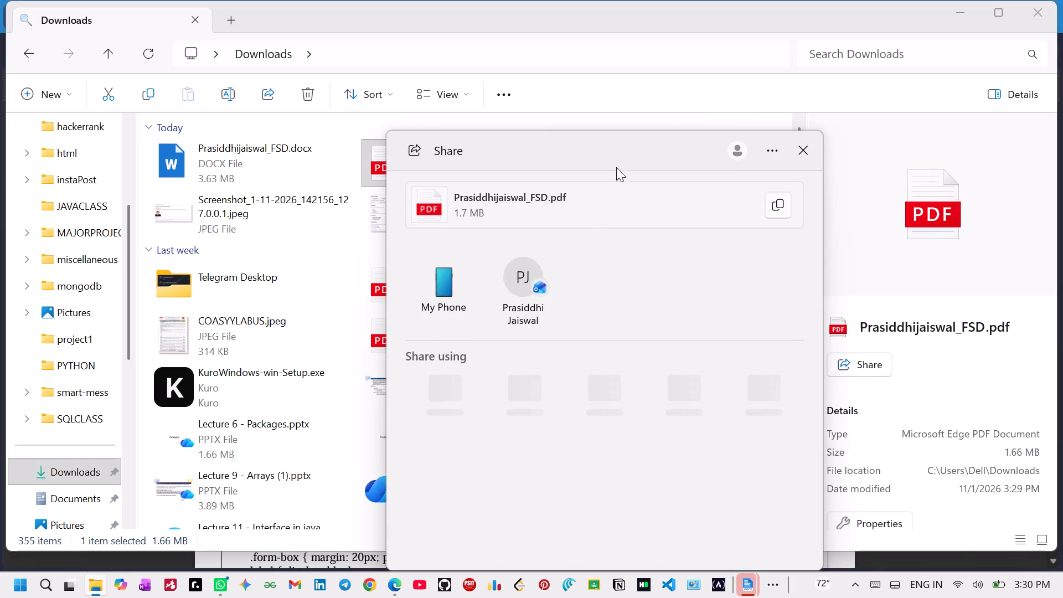
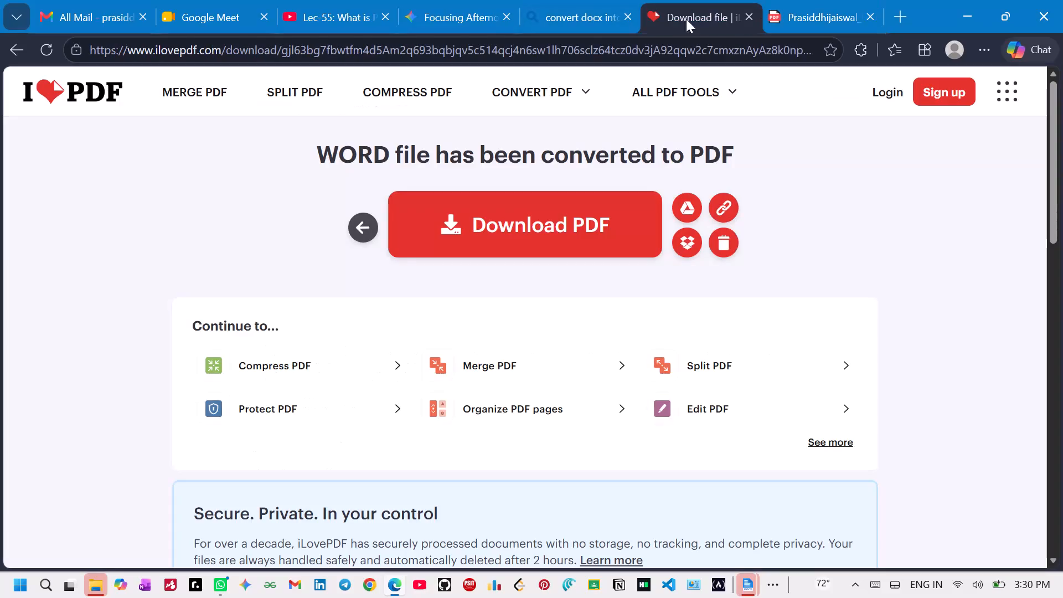
Open iLovePDF's Split PDF tool and bring up the file chooser for the PDF to split.
scroll(507, 227, up, 1)
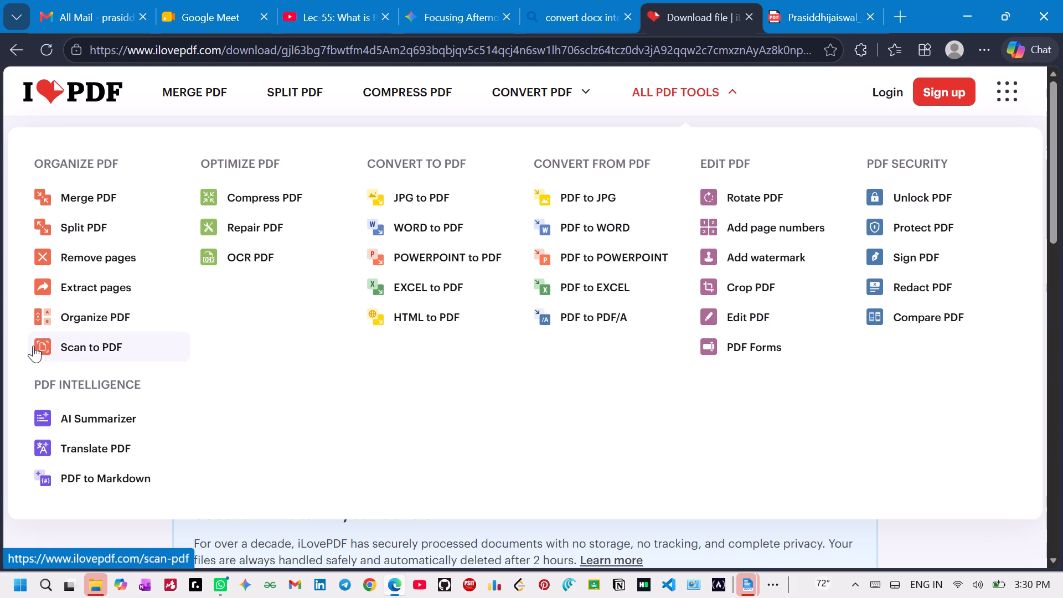
click(78, 235)
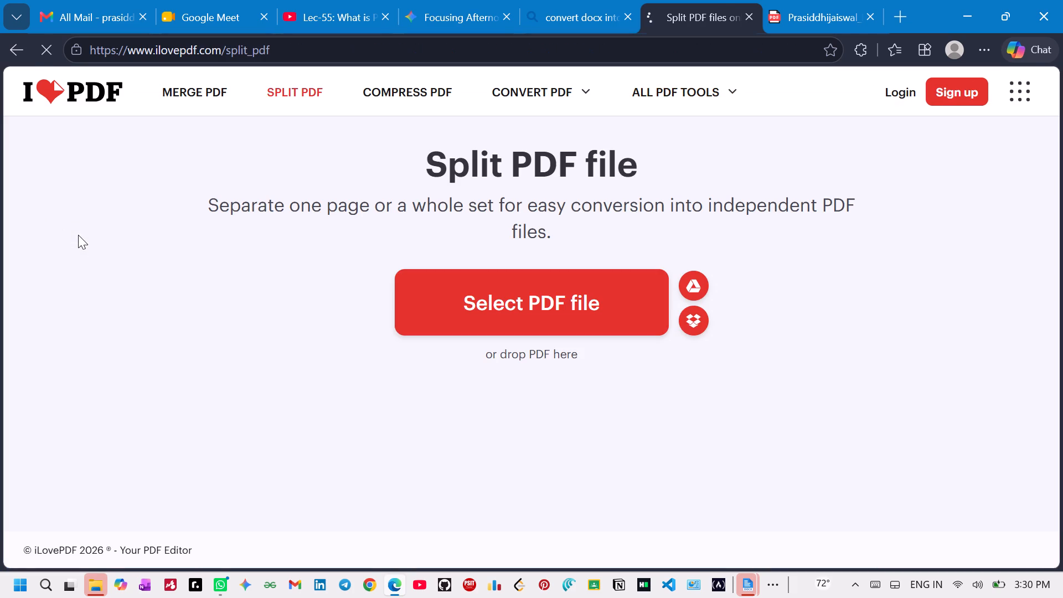
click(451, 305)
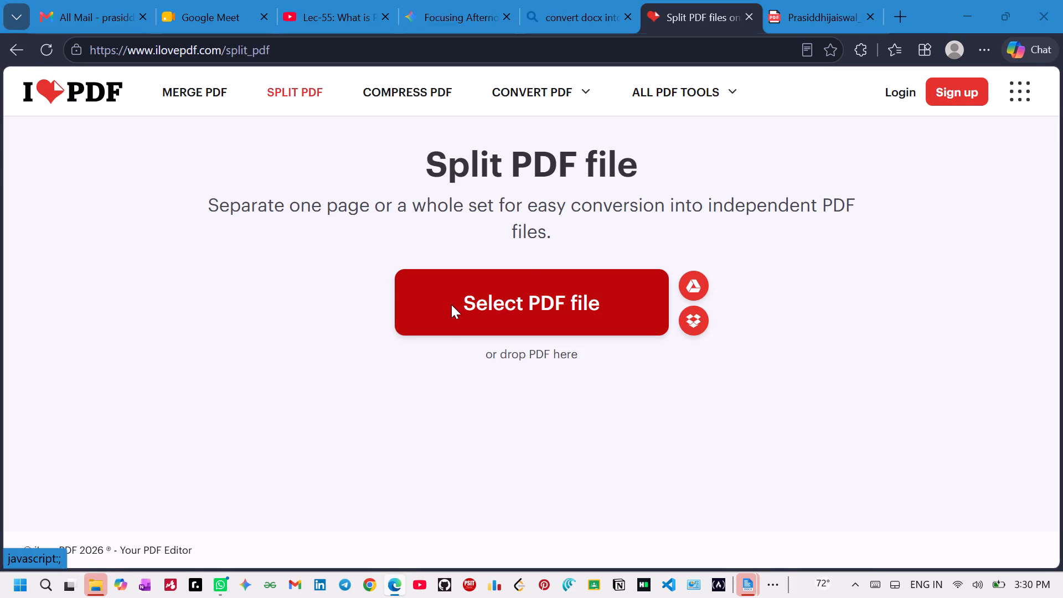
Load the downloaded FSD lab file PDF into the Split PDF tool and set it to split by pages.
click(281, 151)
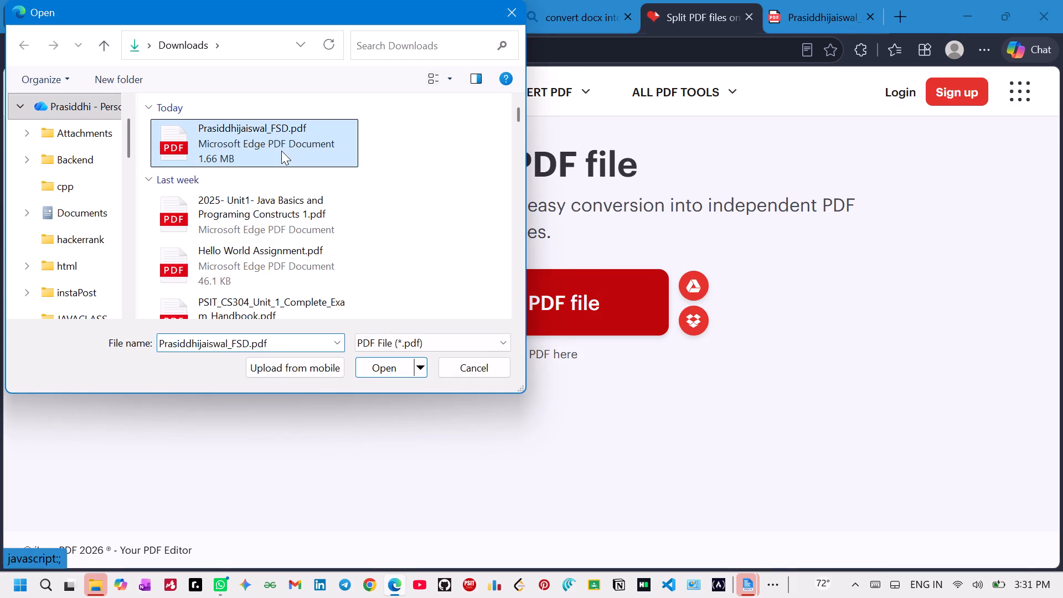
click(380, 368)
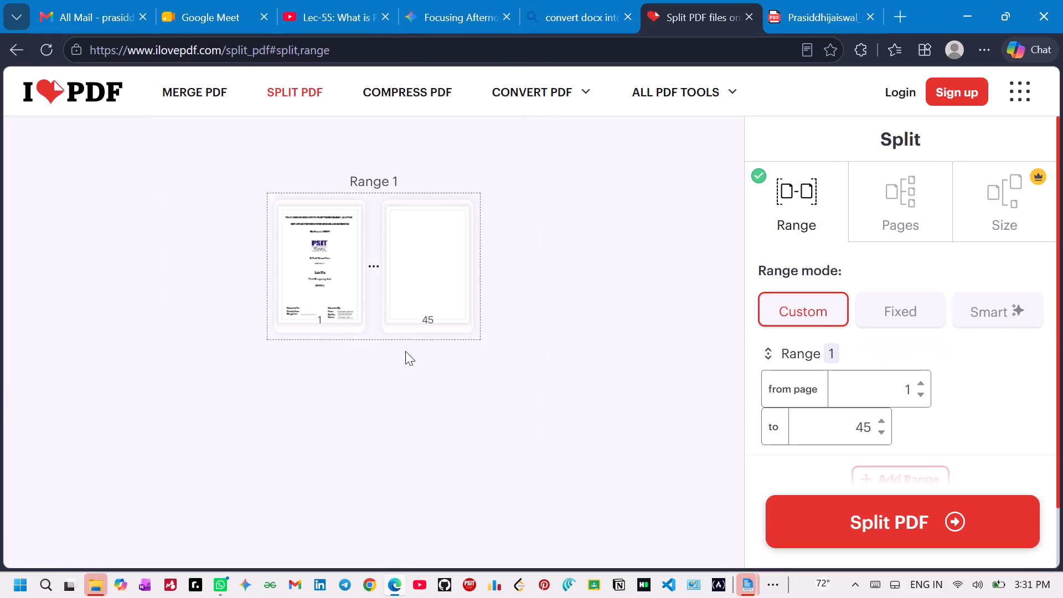
click(881, 182)
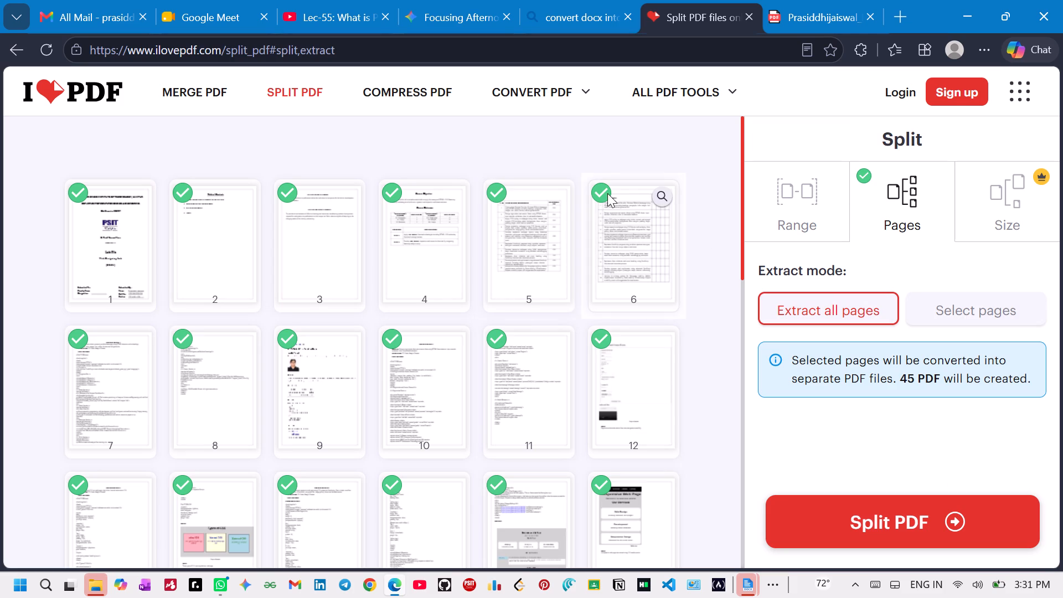
Exclude the output screenshot pages 9, 12, 14, 17, 18, 21 and 25 from the pages to extract.
scroll(410, 274, down, 1)
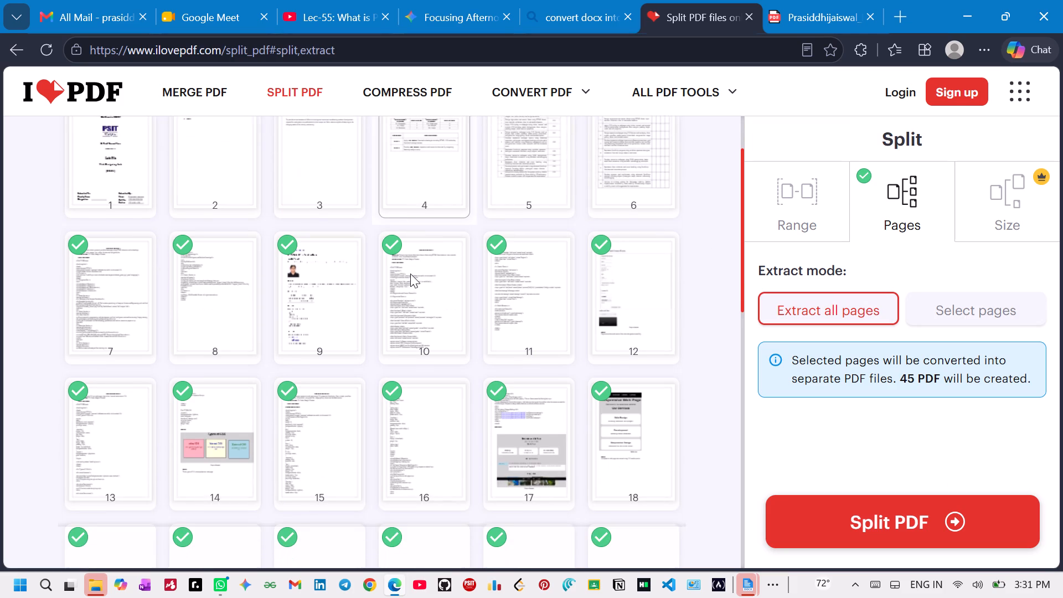
scroll(410, 274, down, 1)
click(289, 225)
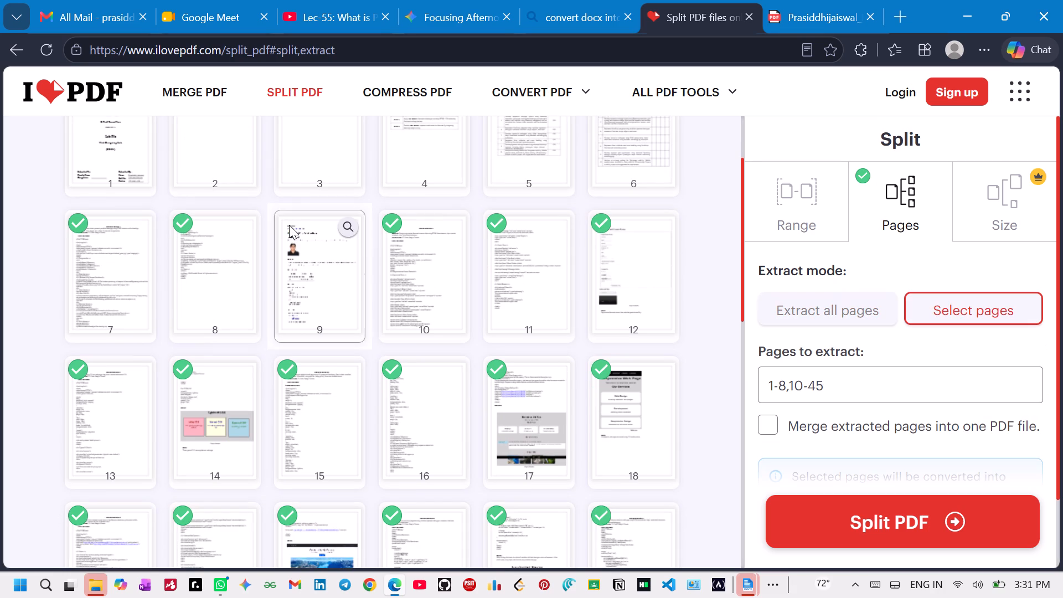
click(178, 367)
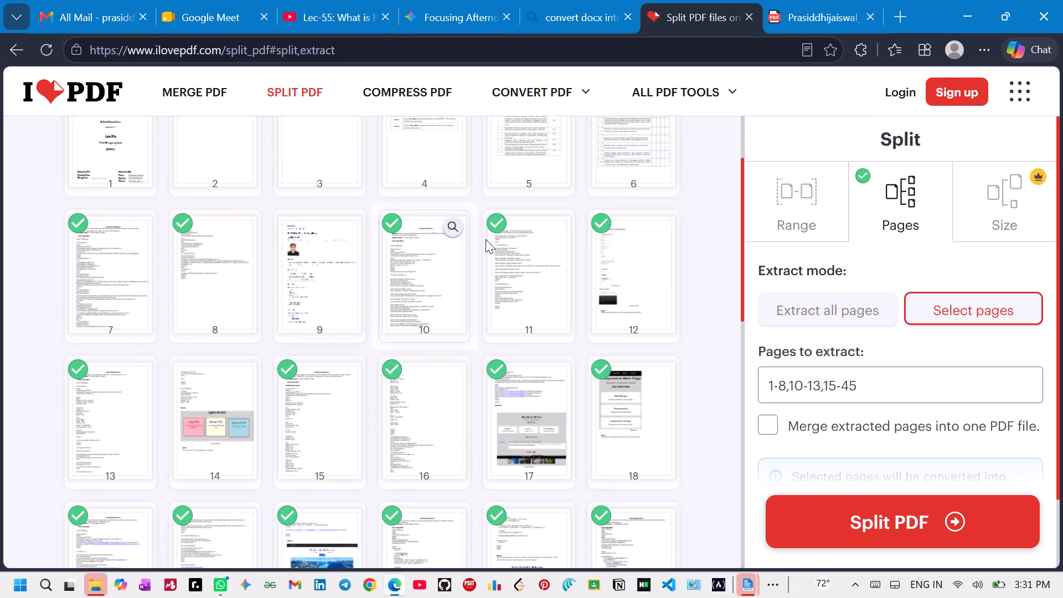
click(597, 223)
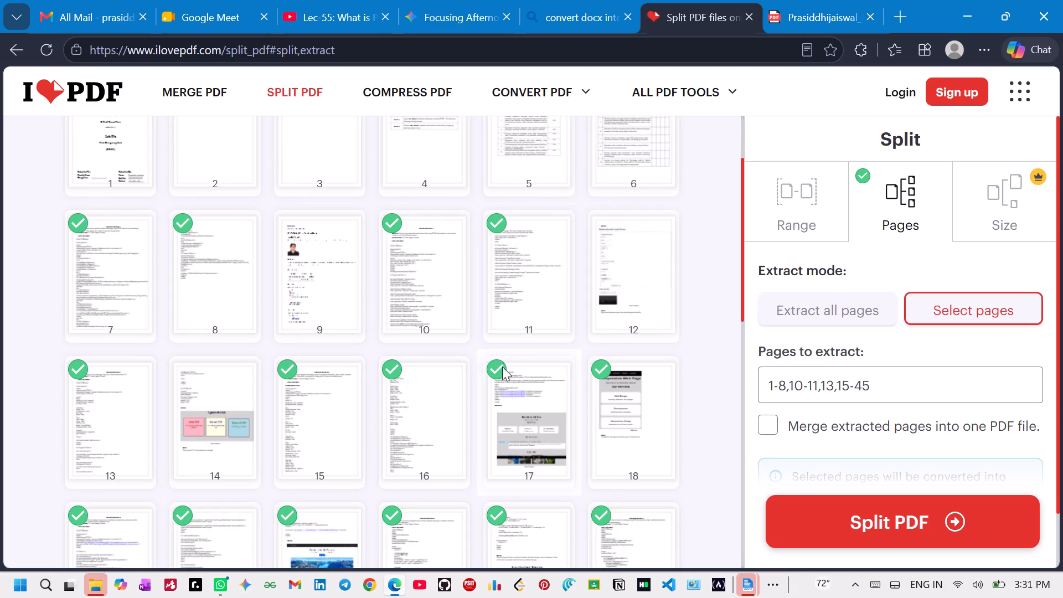
click(500, 366)
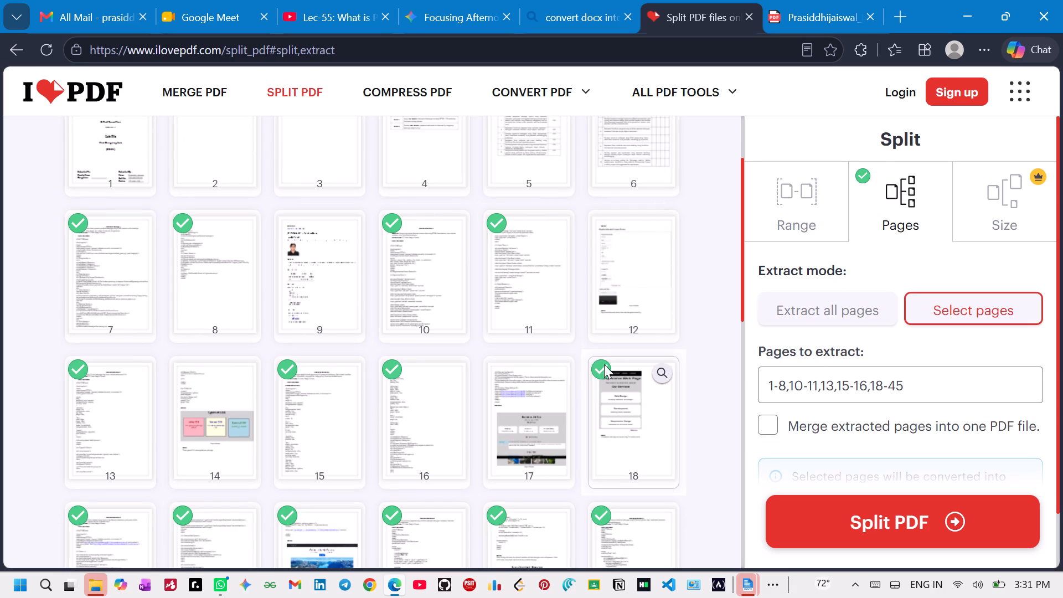
click(604, 364)
scroll(604, 364, down, 2)
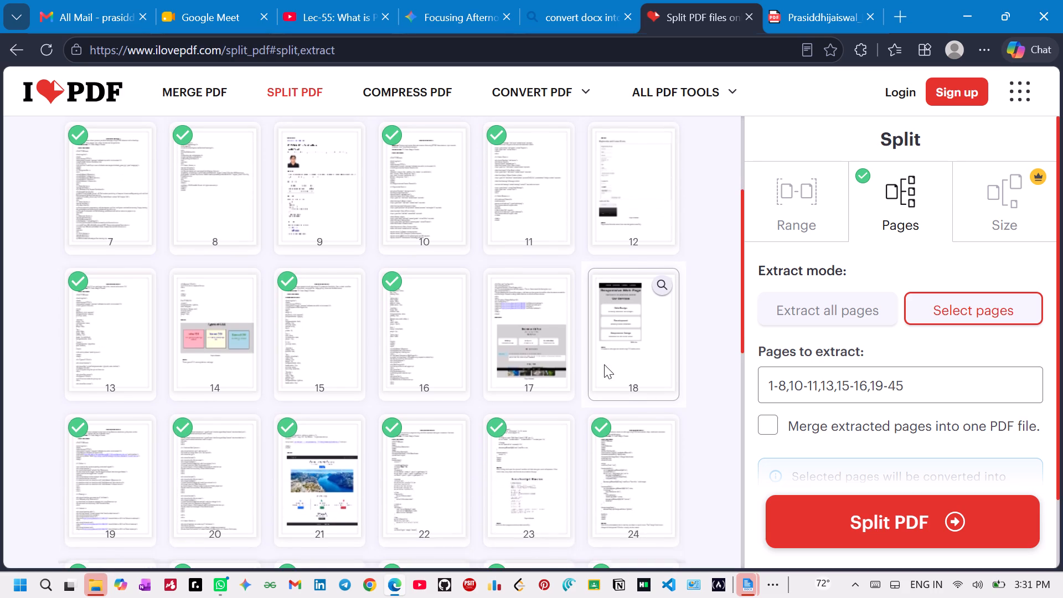
click(285, 426)
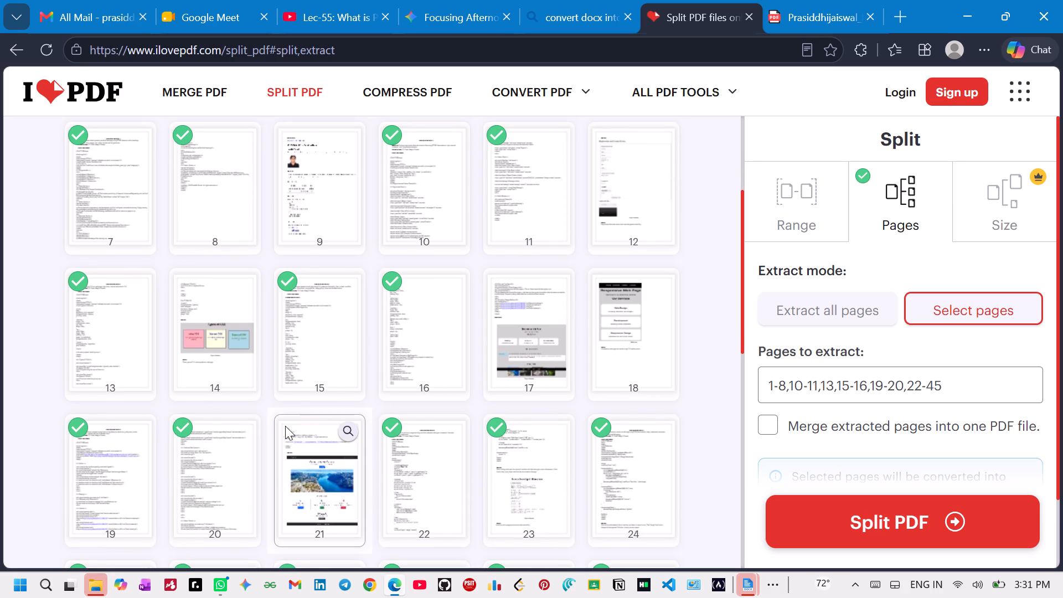
scroll(285, 426, down, 3)
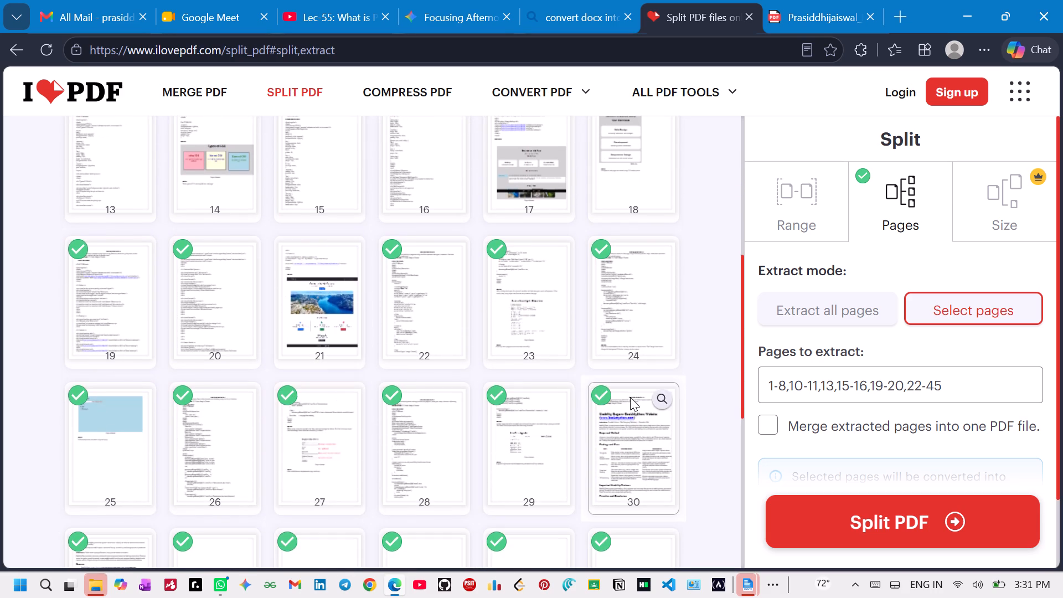
click(595, 395)
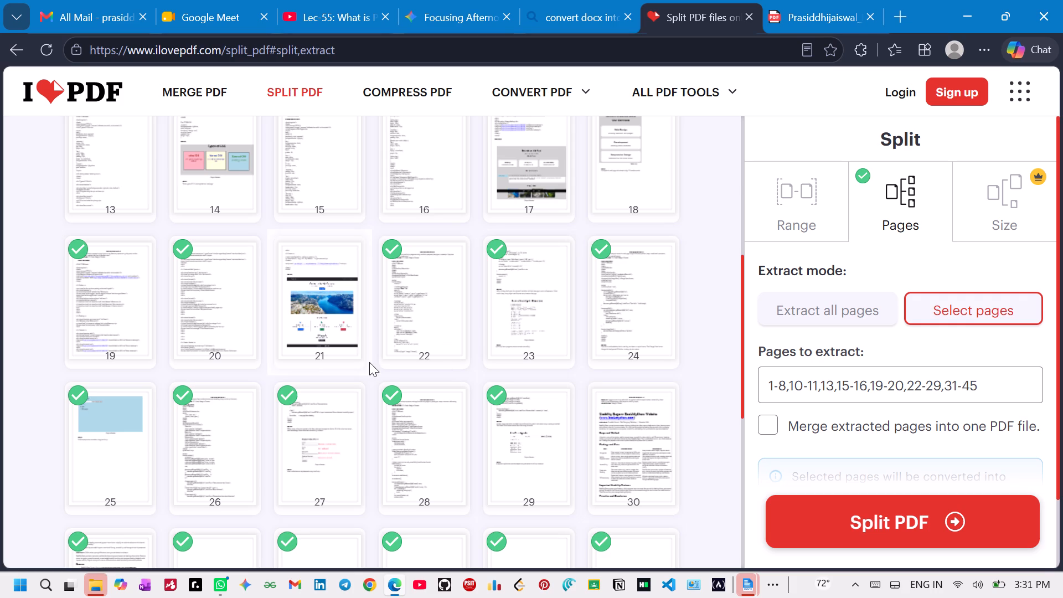
click(75, 391)
click(602, 394)
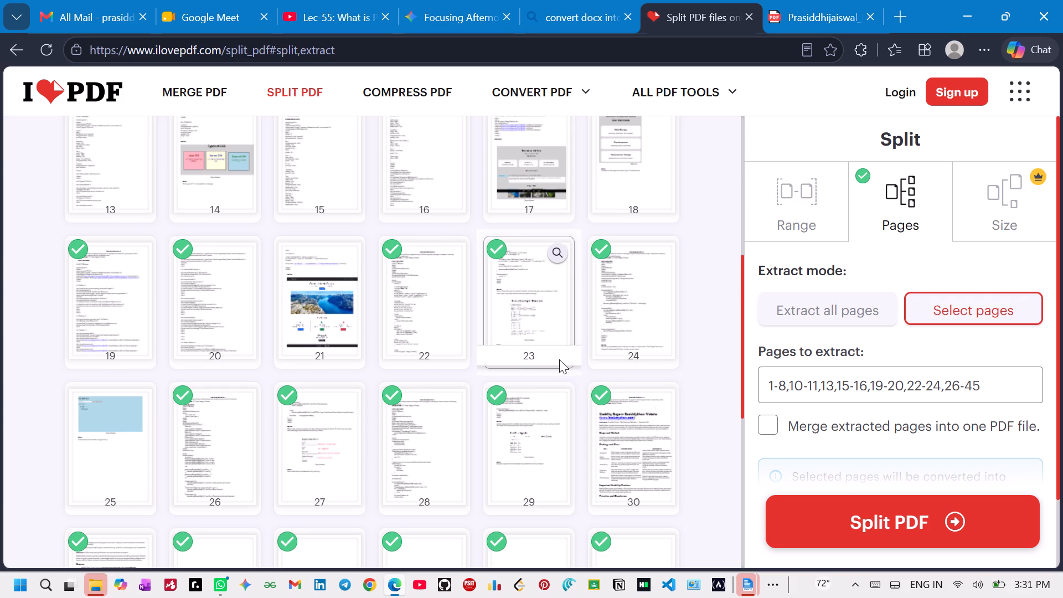
Exclude the blank pages 32 to 36 from the pages to extract.
scroll(559, 359, down, 3)
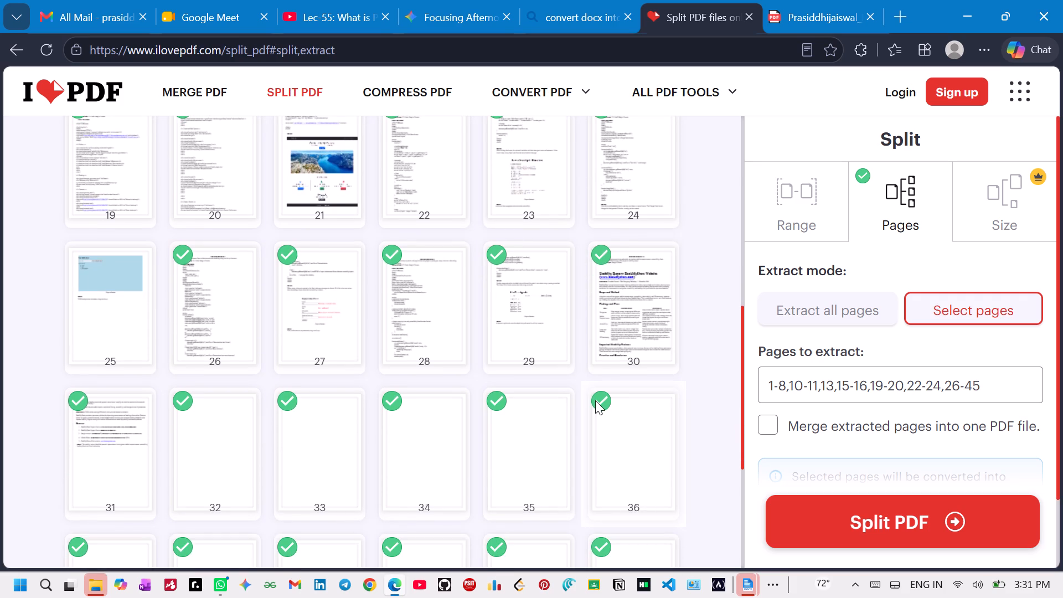
click(595, 400)
click(496, 402)
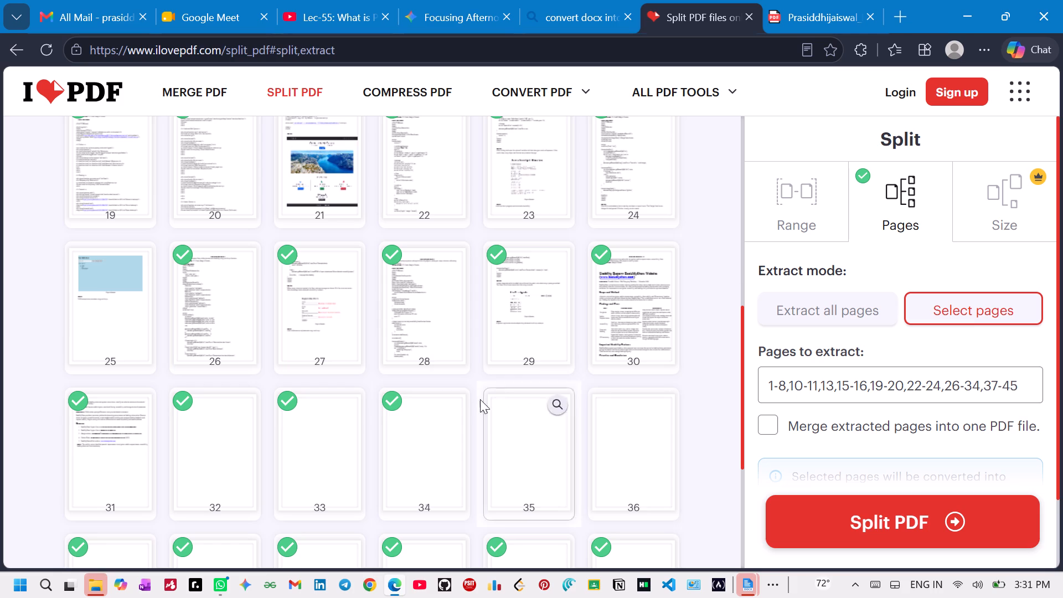
click(385, 397)
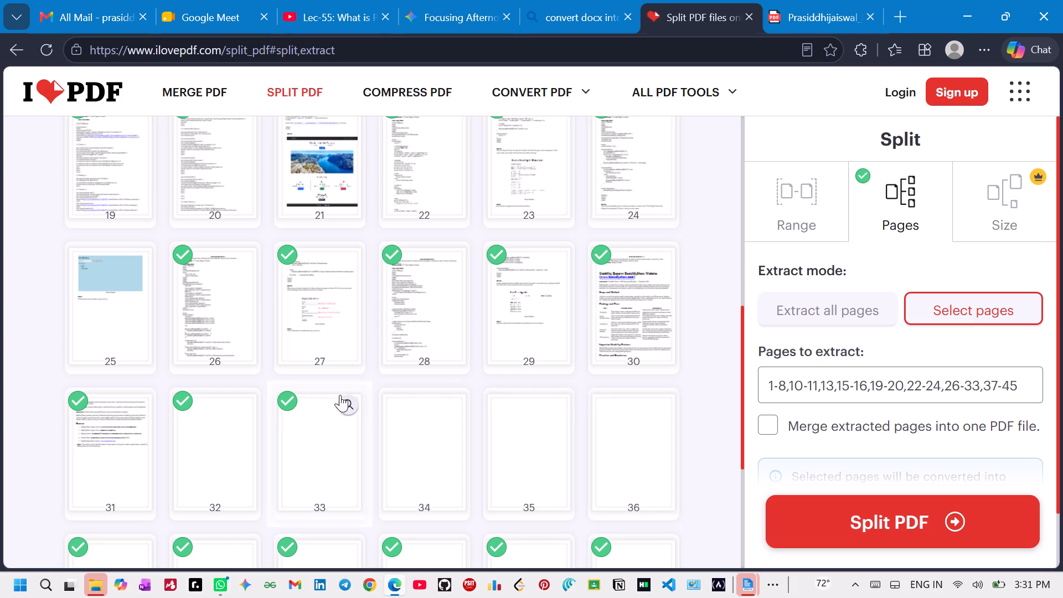
click(286, 396)
click(174, 401)
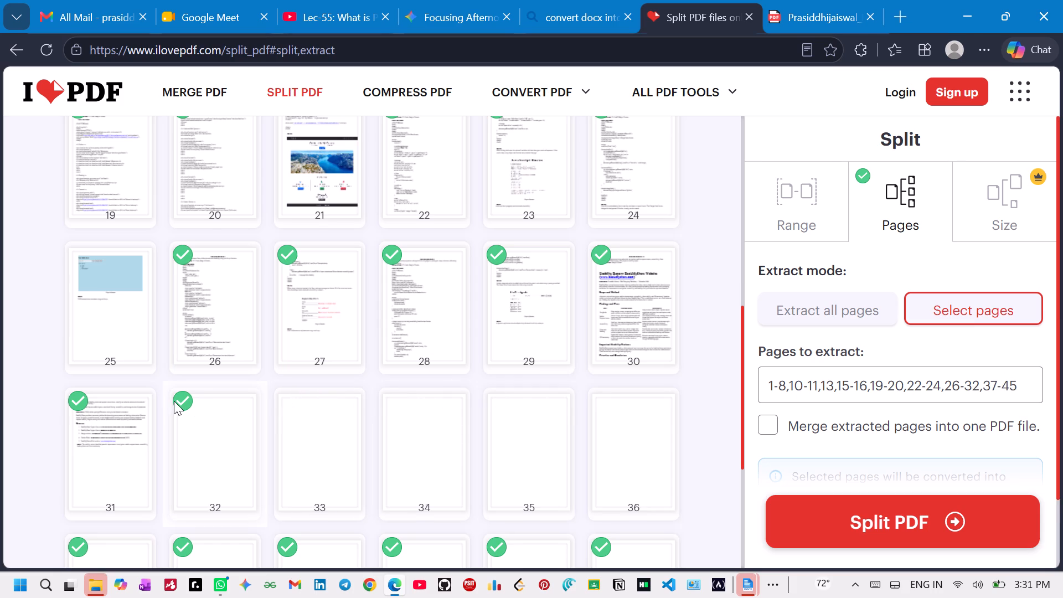
Exclude the remaining blank pages 37 to 45 from the pages to extract.
scroll(174, 401, down, 1)
click(80, 450)
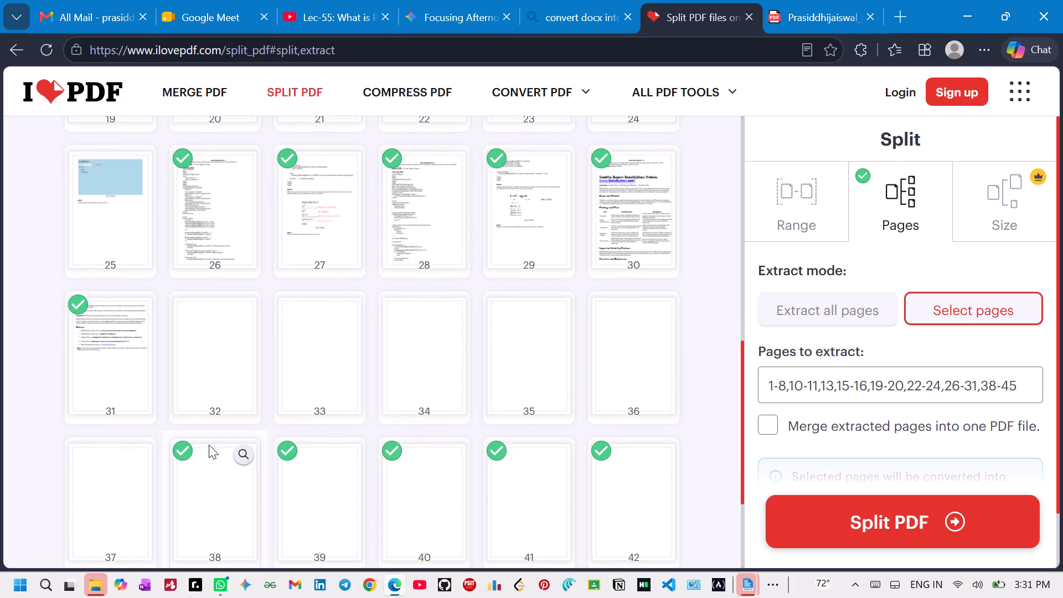
click(183, 451)
click(284, 450)
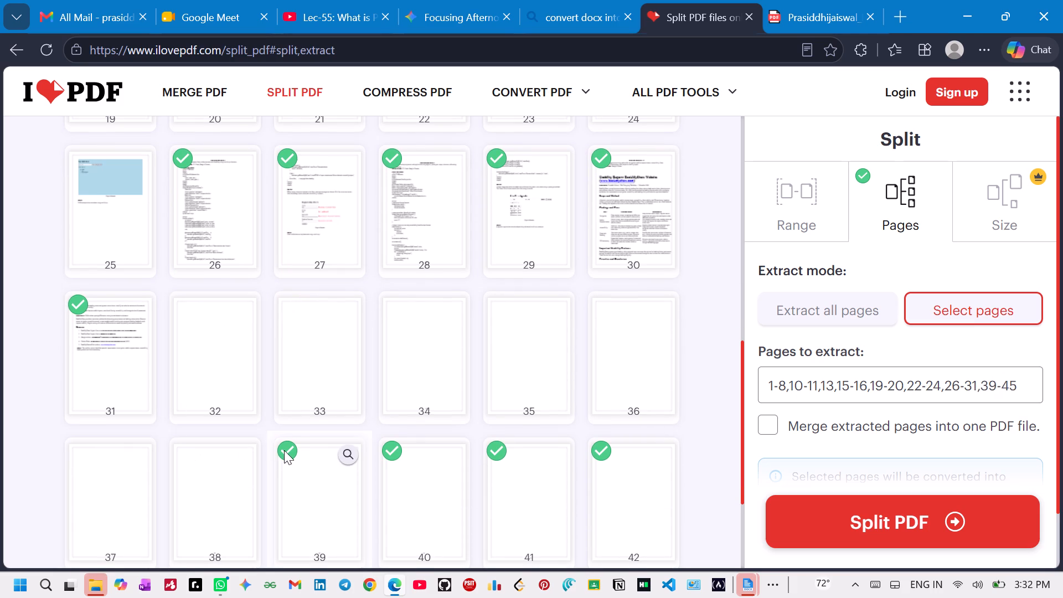
click(385, 453)
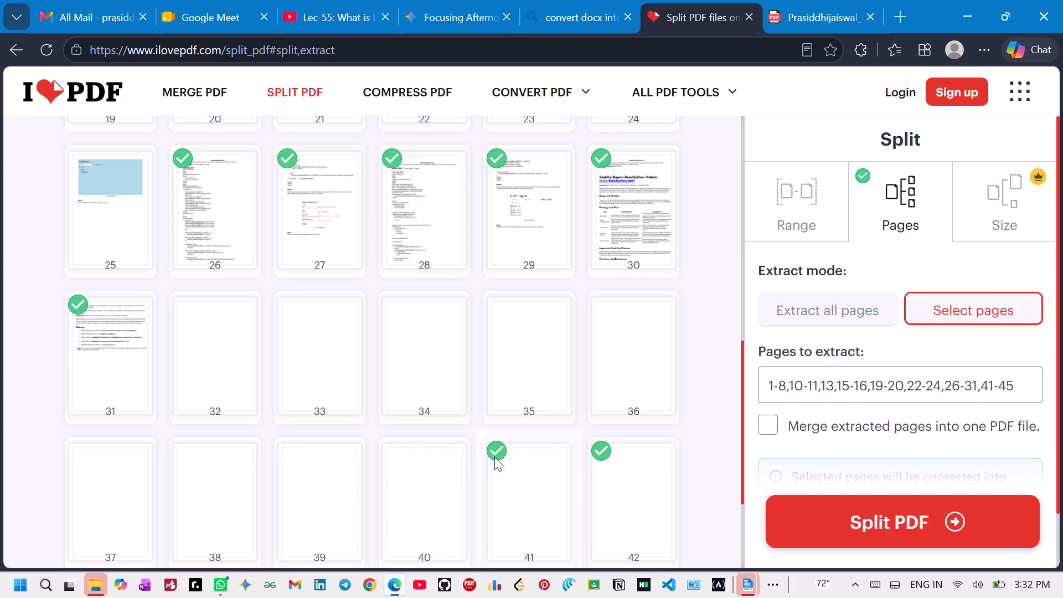
click(494, 457)
click(596, 452)
scroll(596, 452, down, 2)
click(446, 422)
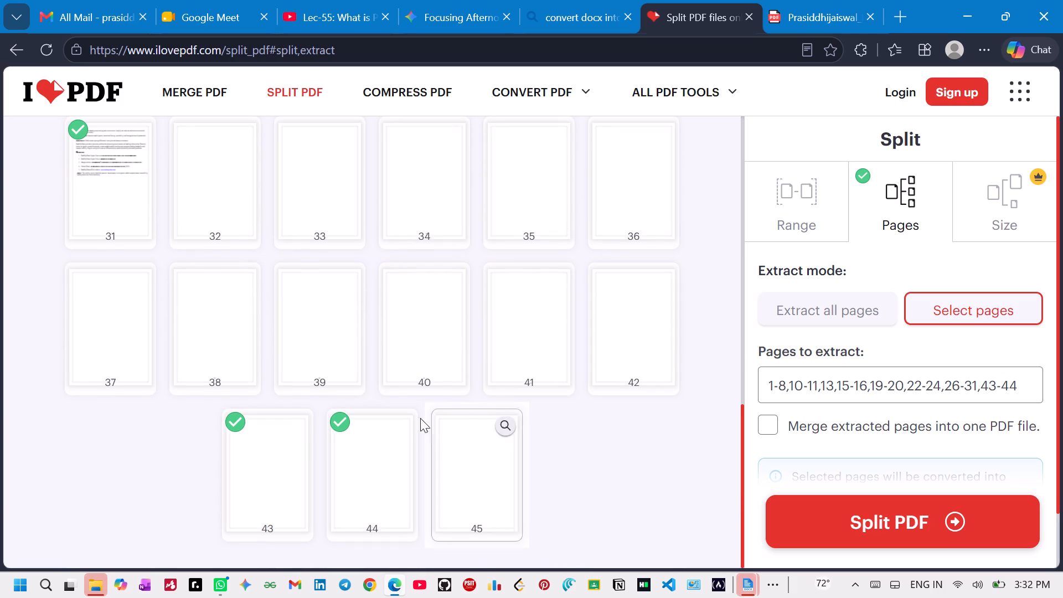
click(338, 419)
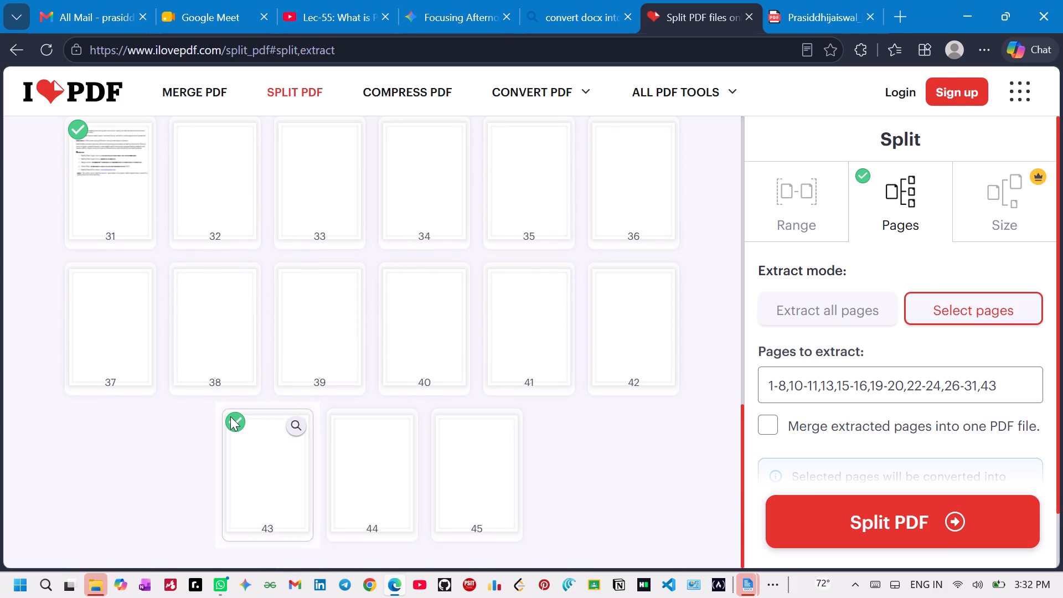
click(230, 416)
Exclude page 27 from the extraction and keep page 29 selected.
scroll(266, 324, up, 2)
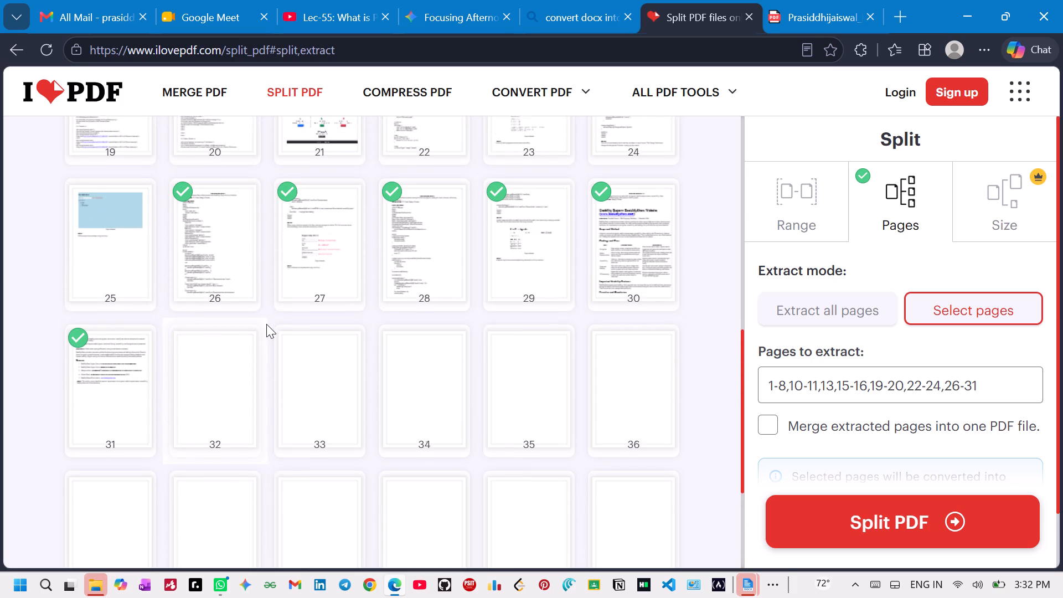
scroll(266, 324, up, 1)
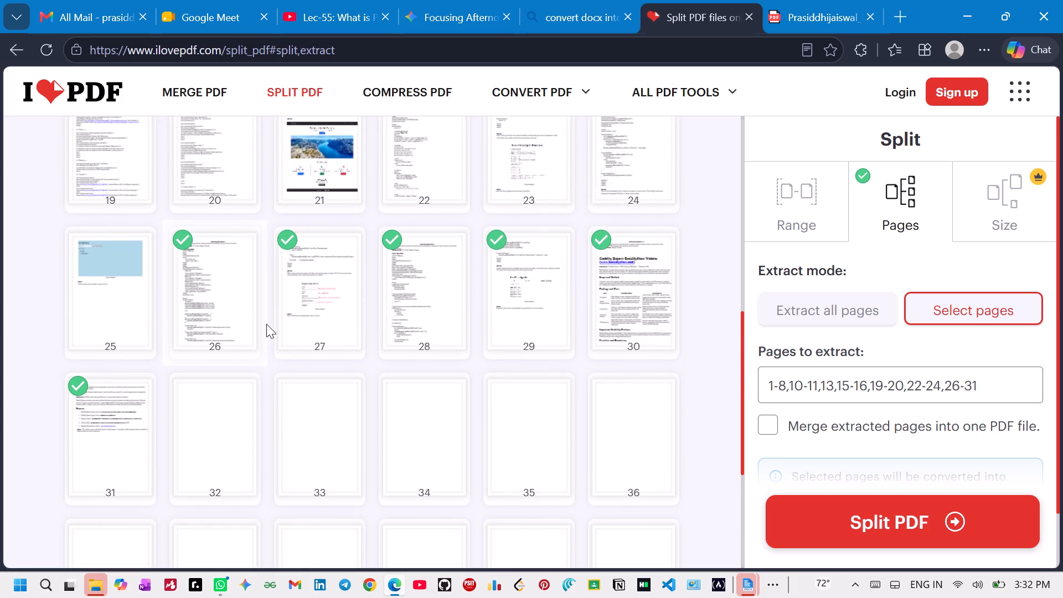
scroll(266, 324, up, 1)
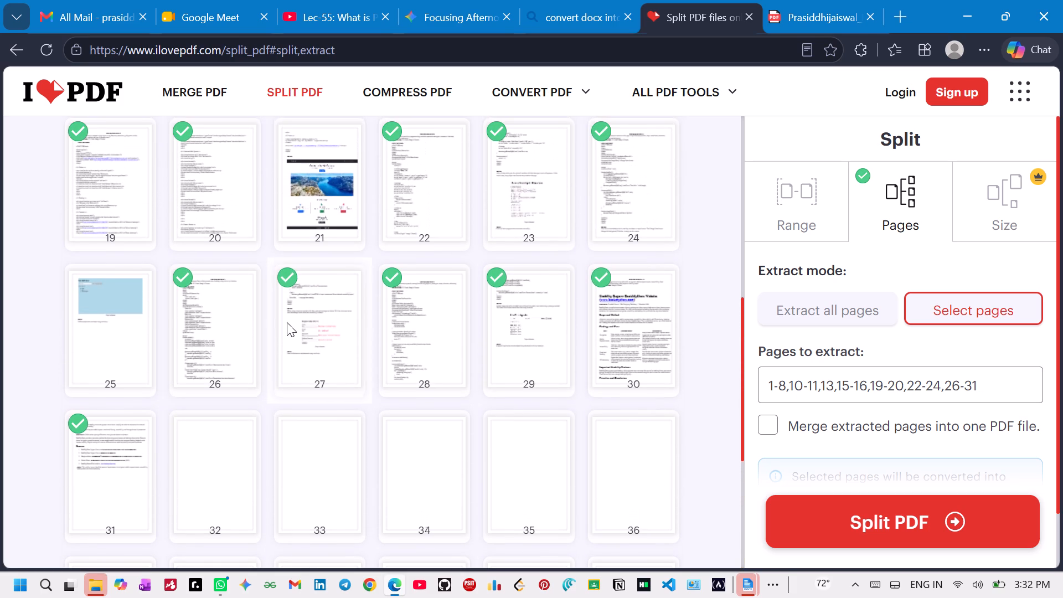
click(286, 278)
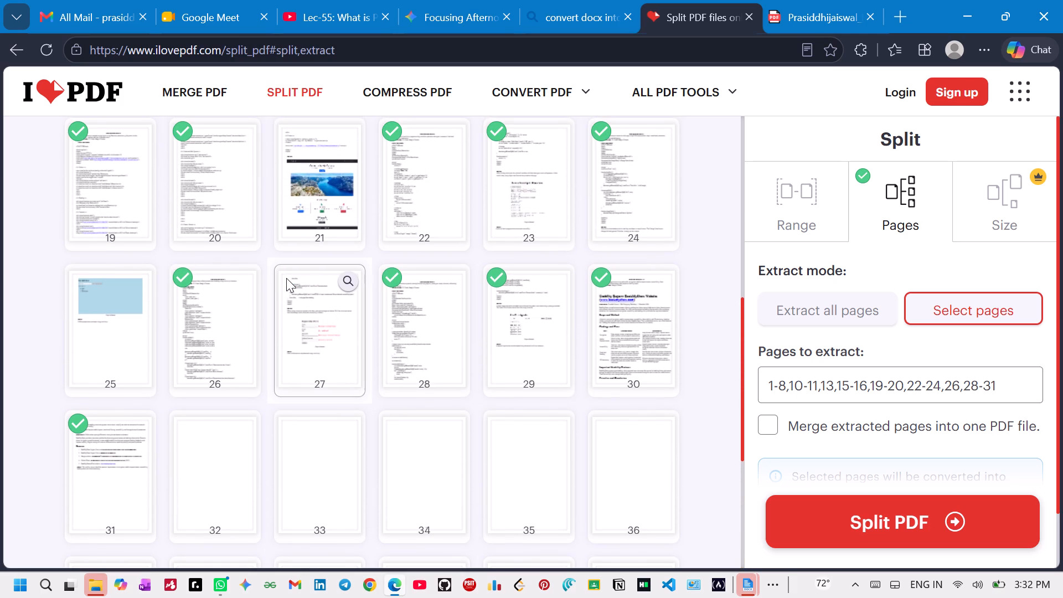
click(494, 278)
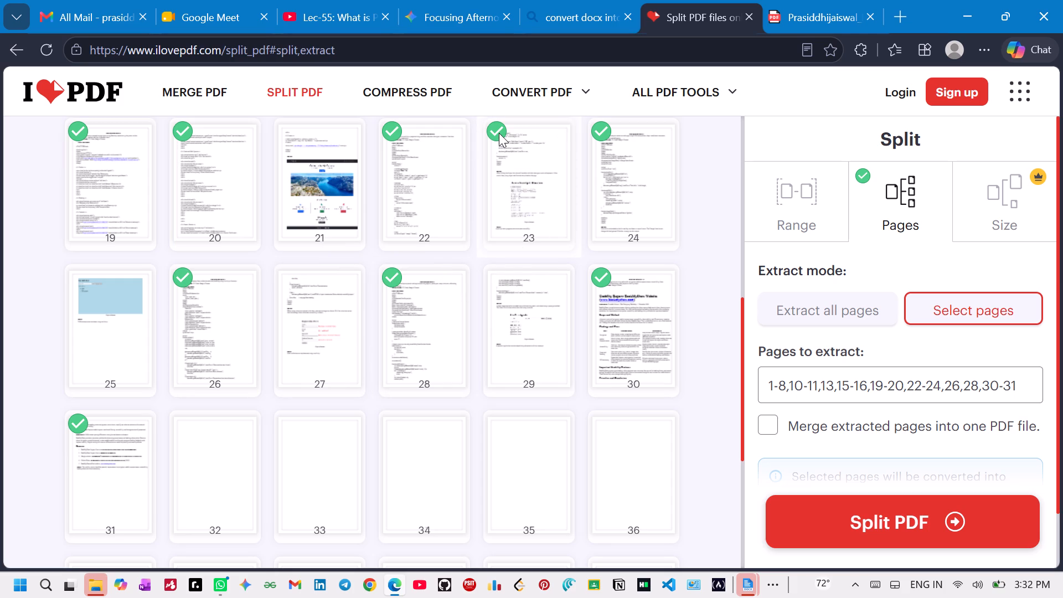
click(499, 276)
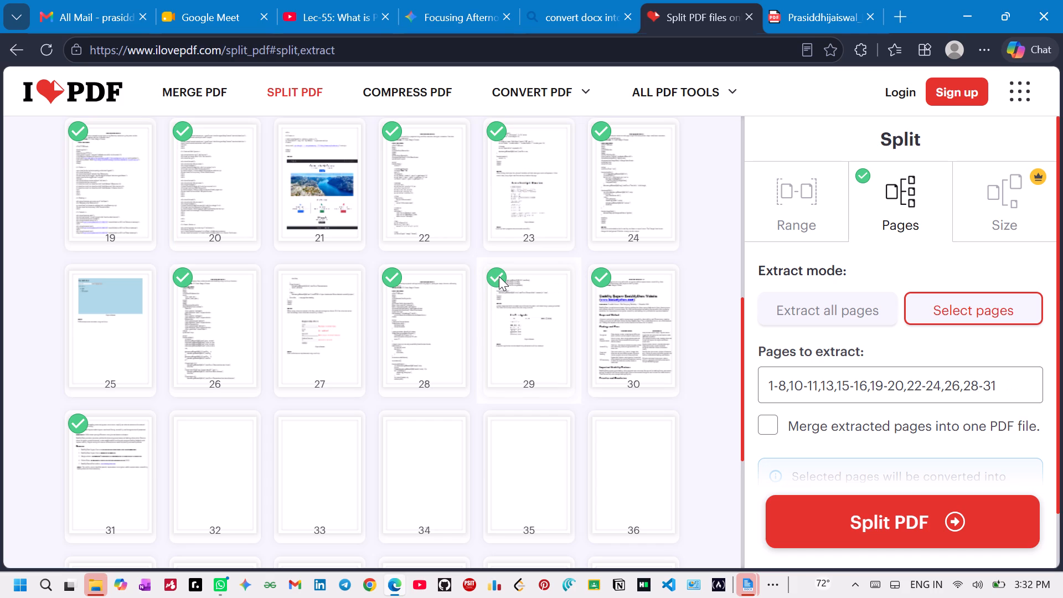
Recheck the page selection and split the PDF with the extracted pages merged into one PDF file.
scroll(499, 276, up, 2)
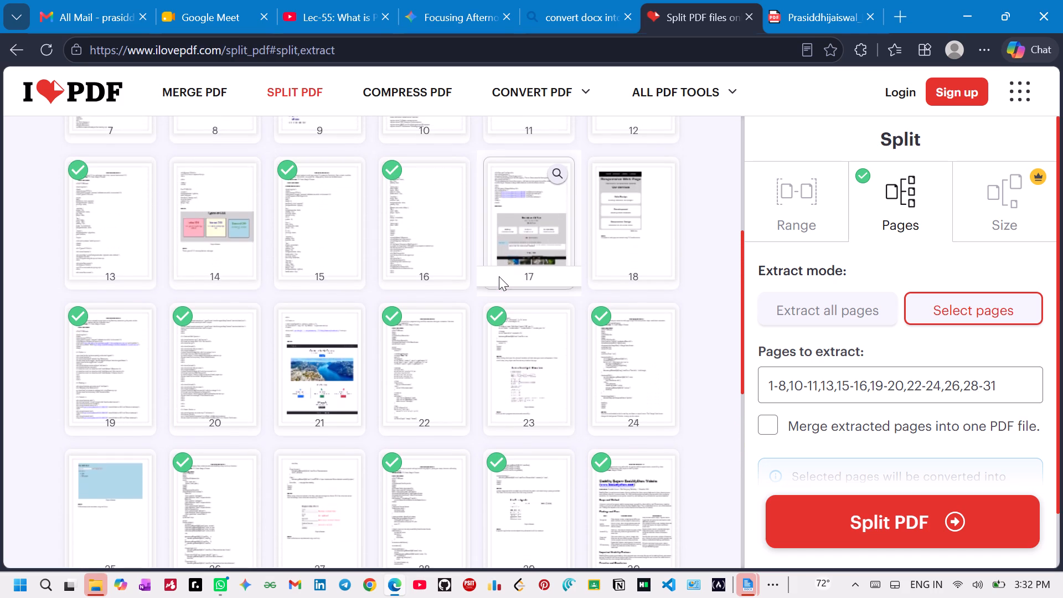
scroll(499, 276, up, 2)
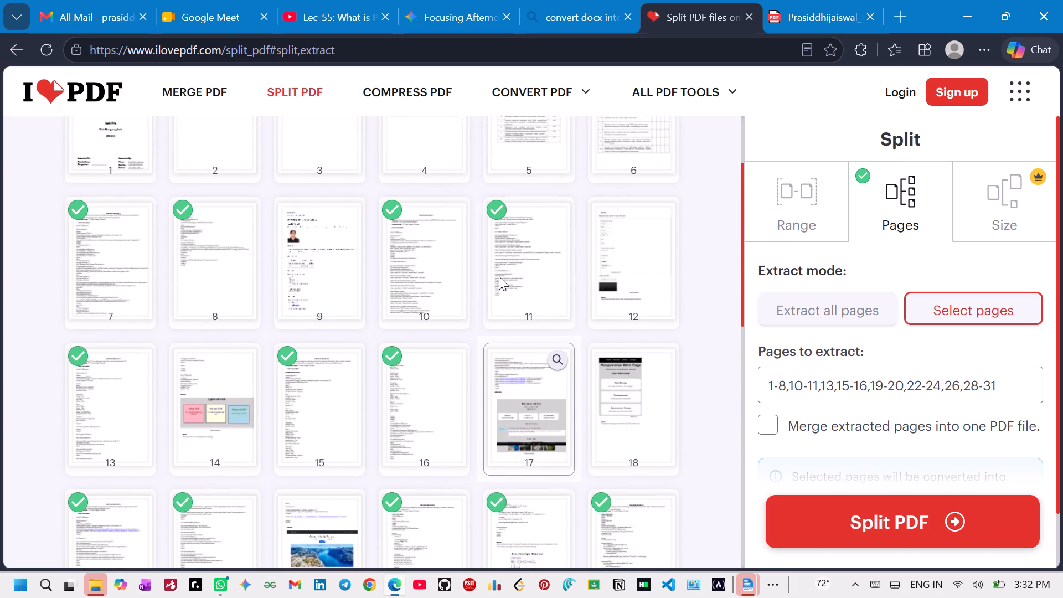
scroll(499, 276, up, 2)
scroll(499, 276, down, 1)
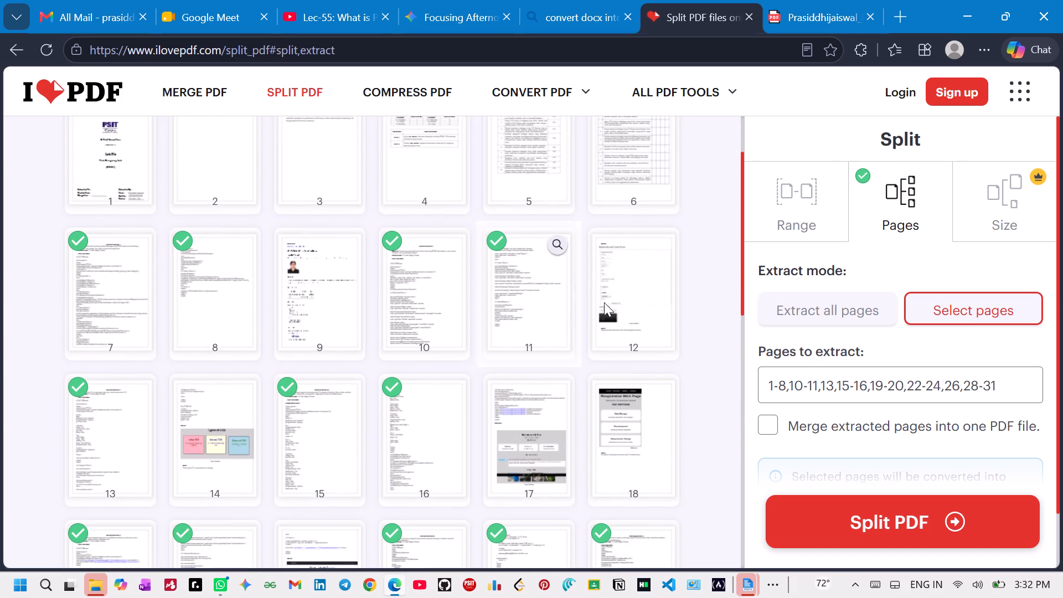
scroll(862, 426, down, 2)
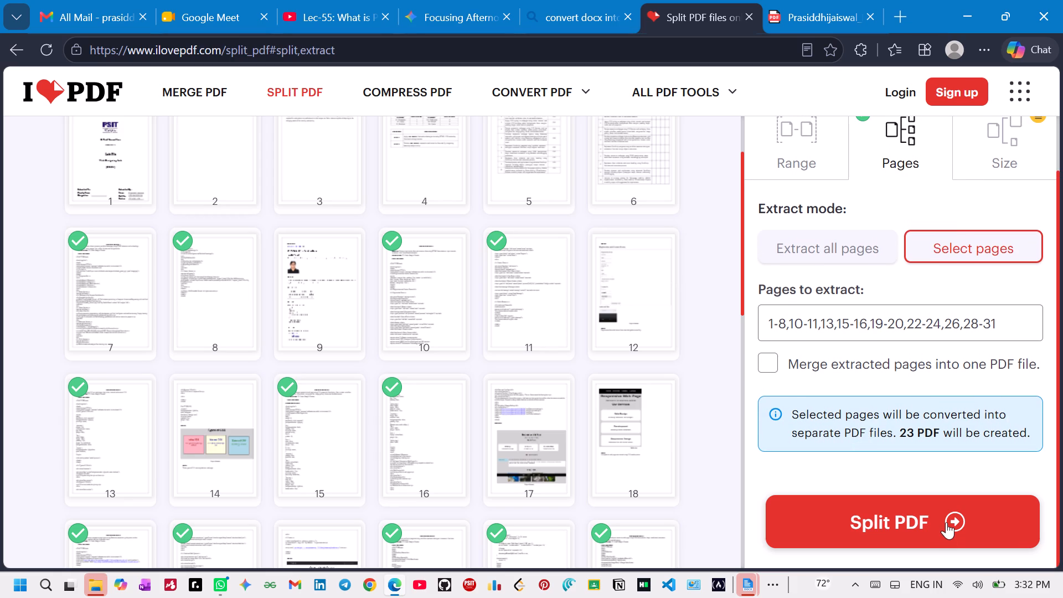
click(771, 360)
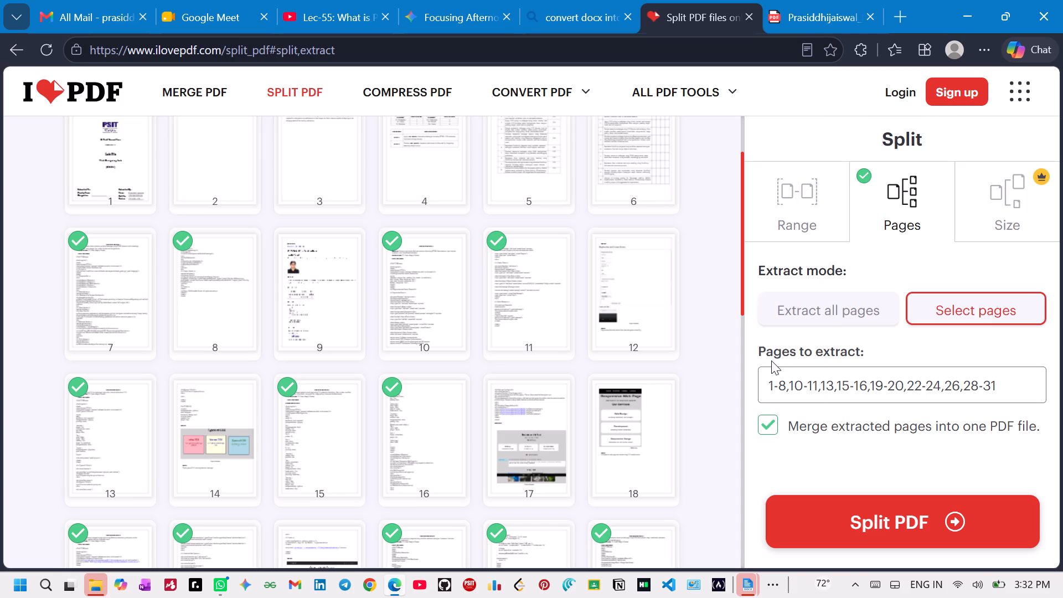
click(895, 515)
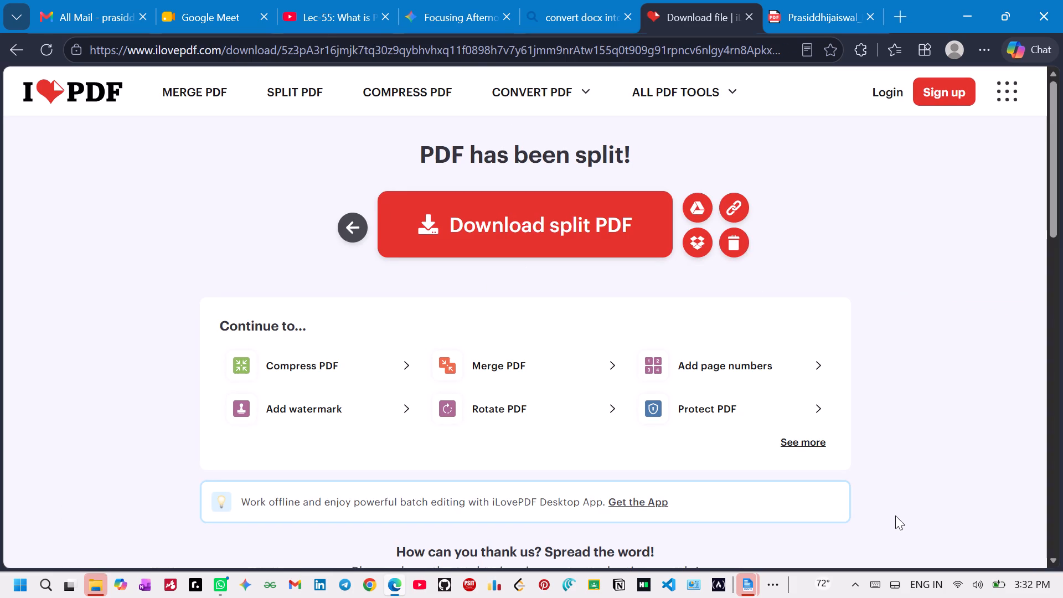
Download the split PDF.
click(549, 210)
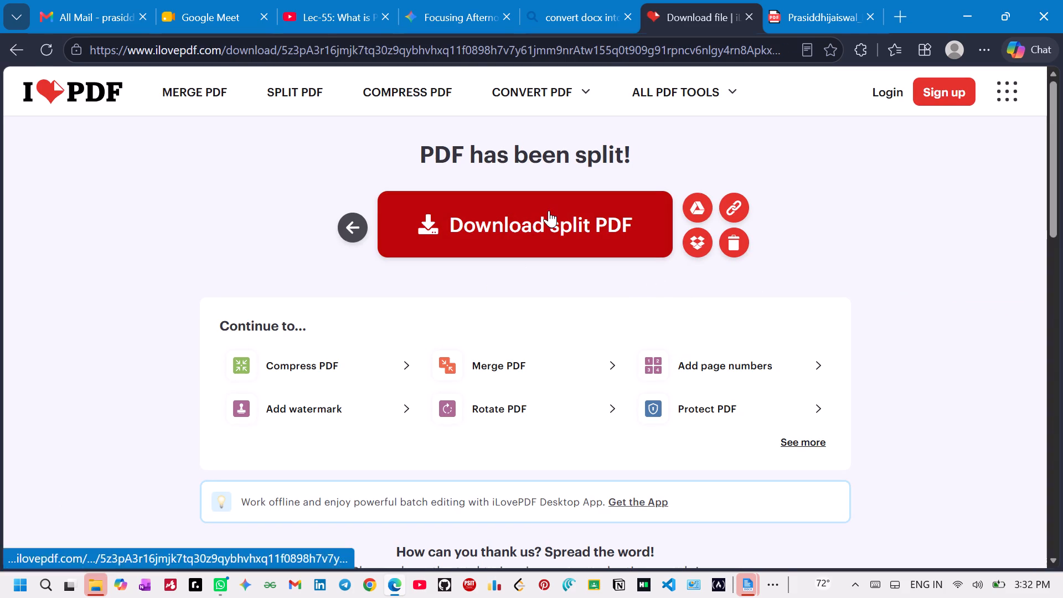
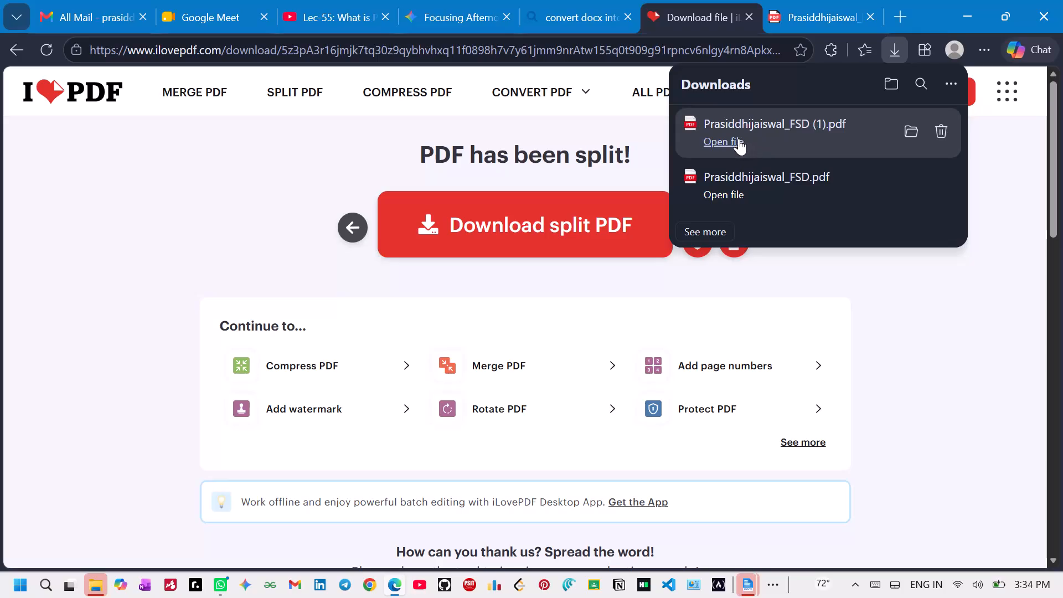
Open the newly downloaded split PDF and check its front pages and Experiments 1 to 5.
click(739, 138)
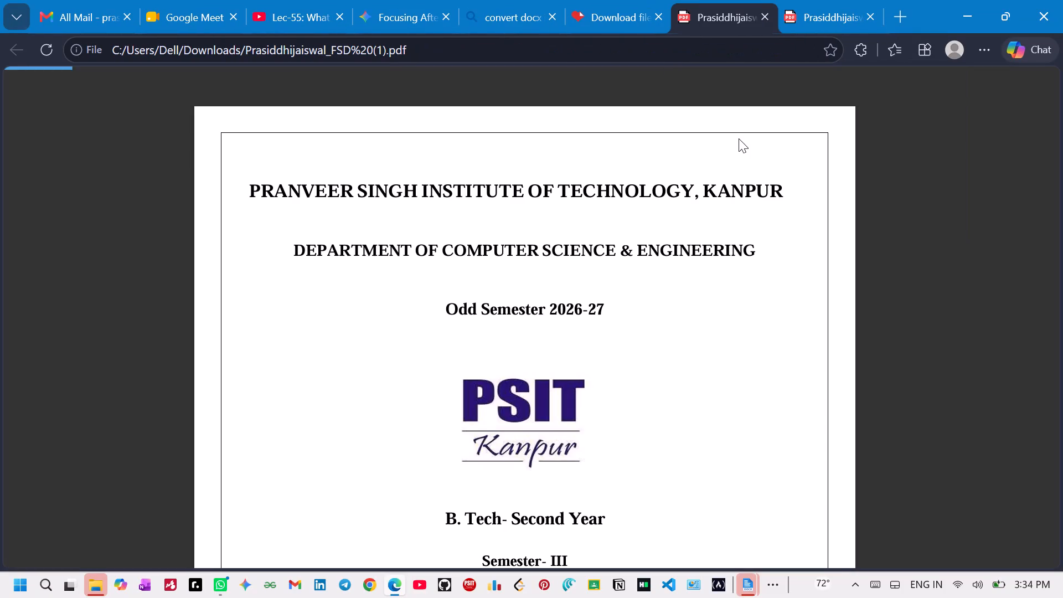
scroll(618, 369, down, 10)
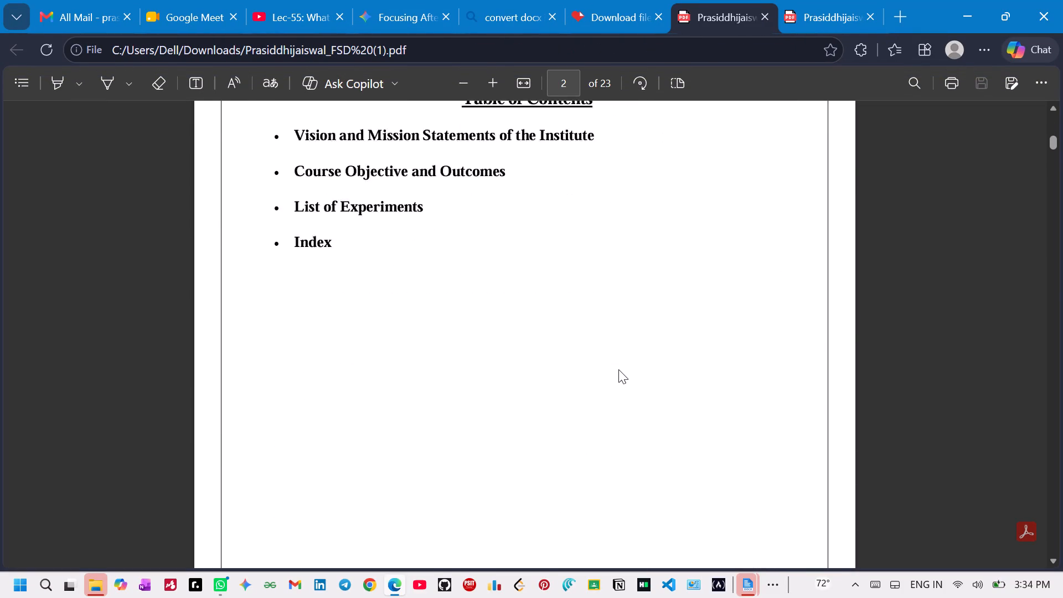
scroll(618, 369, down, 8)
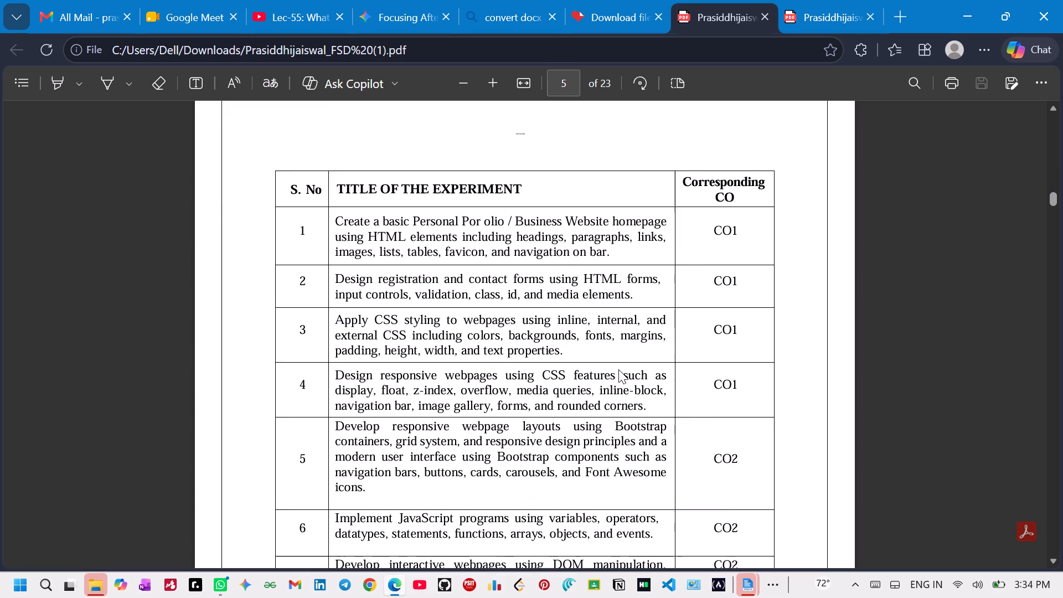
scroll(618, 369, down, 9)
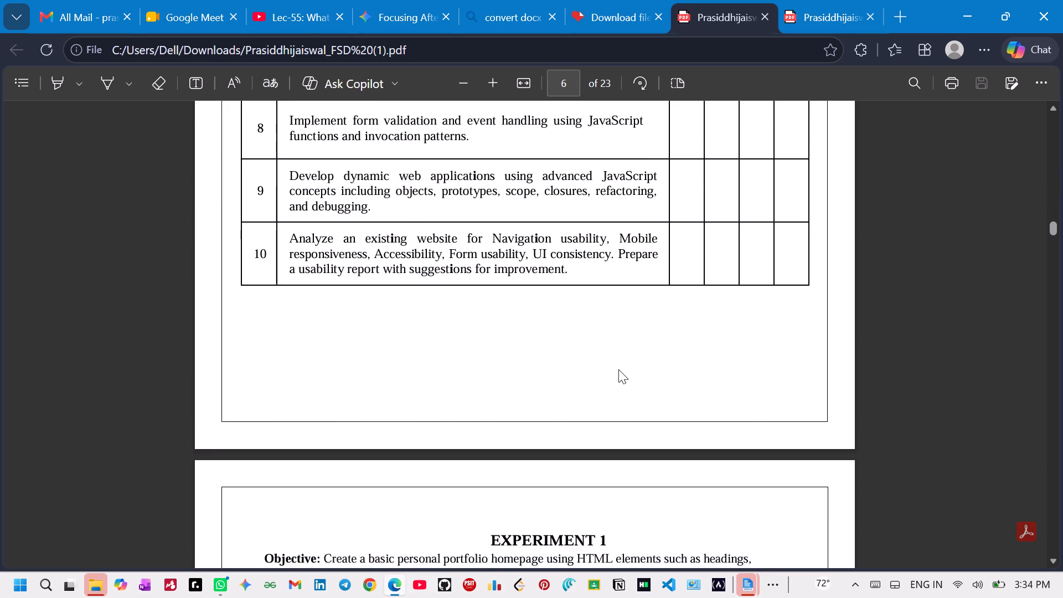
scroll(618, 369, down, 10)
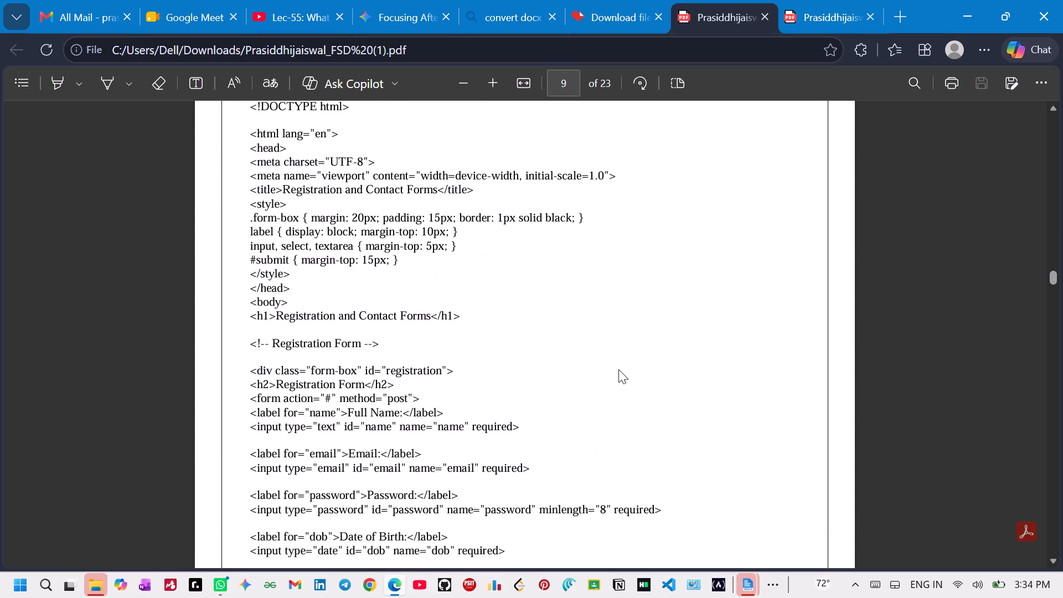
scroll(618, 369, down, 9)
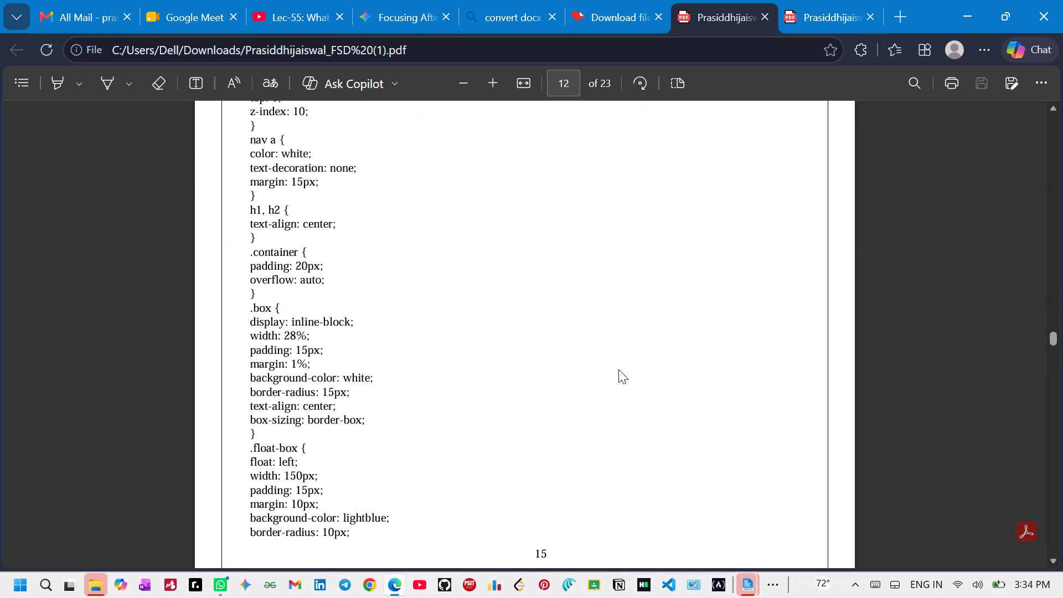
scroll(618, 369, down, 8)
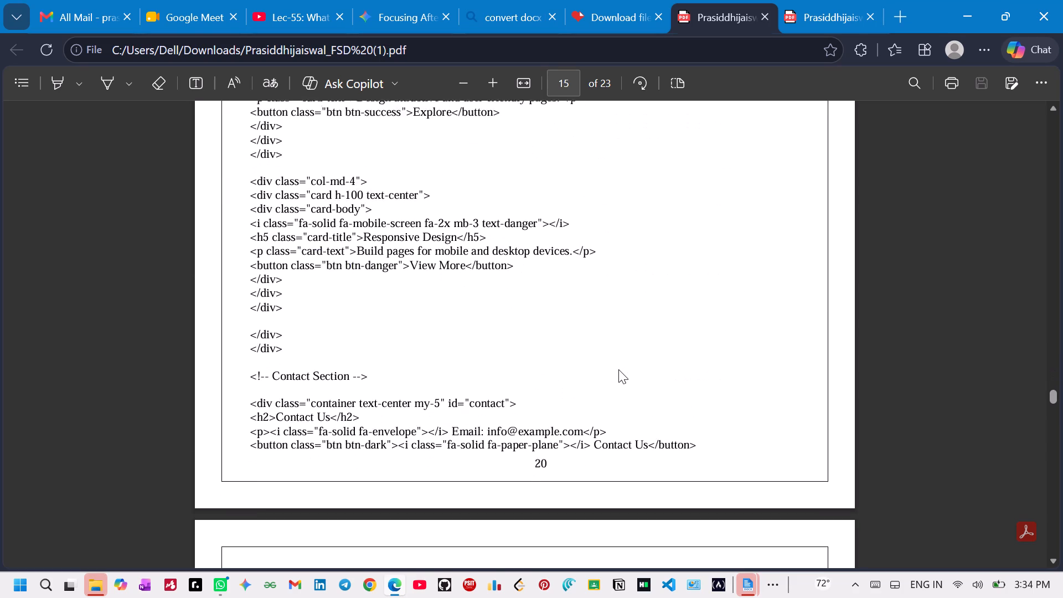
scroll(618, 369, down, 3)
Check the extracted pages from Experiment 6 through the final page, including their code, outputs and results.
scroll(618, 369, up, 4)
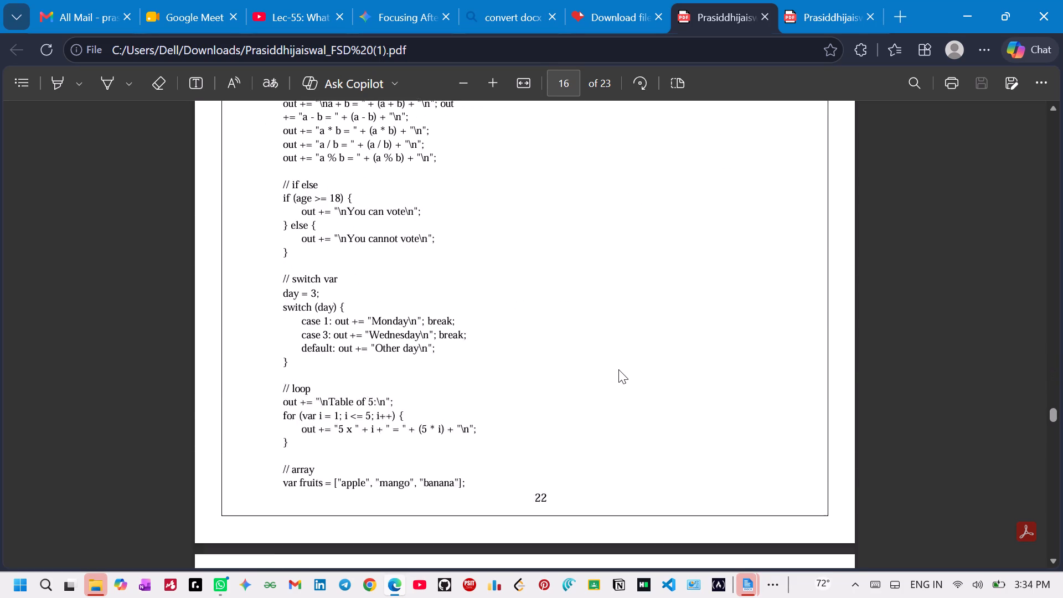
scroll(618, 369, down, 1)
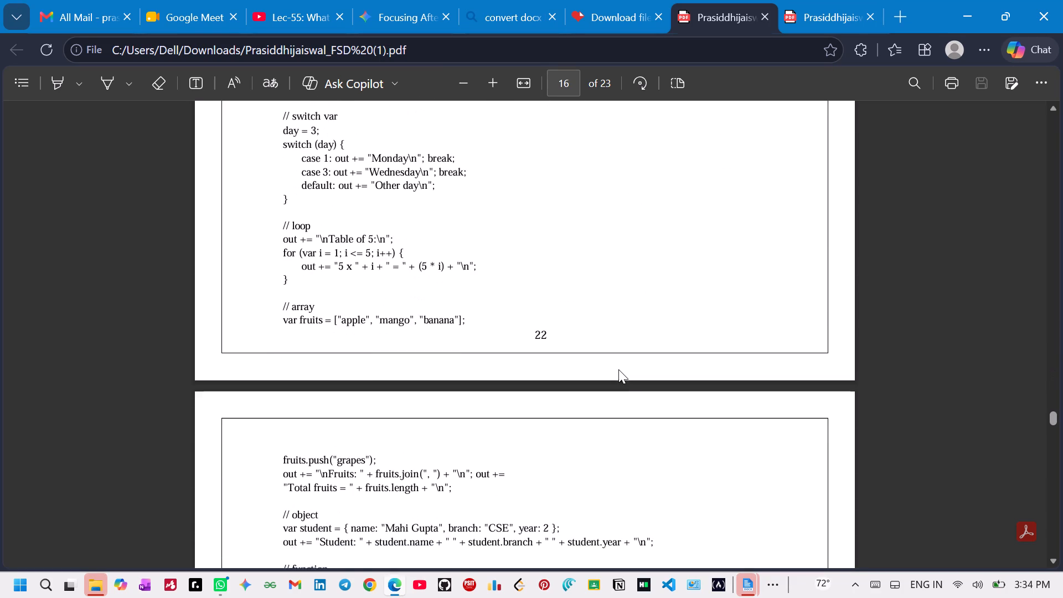
scroll(618, 369, down, 6)
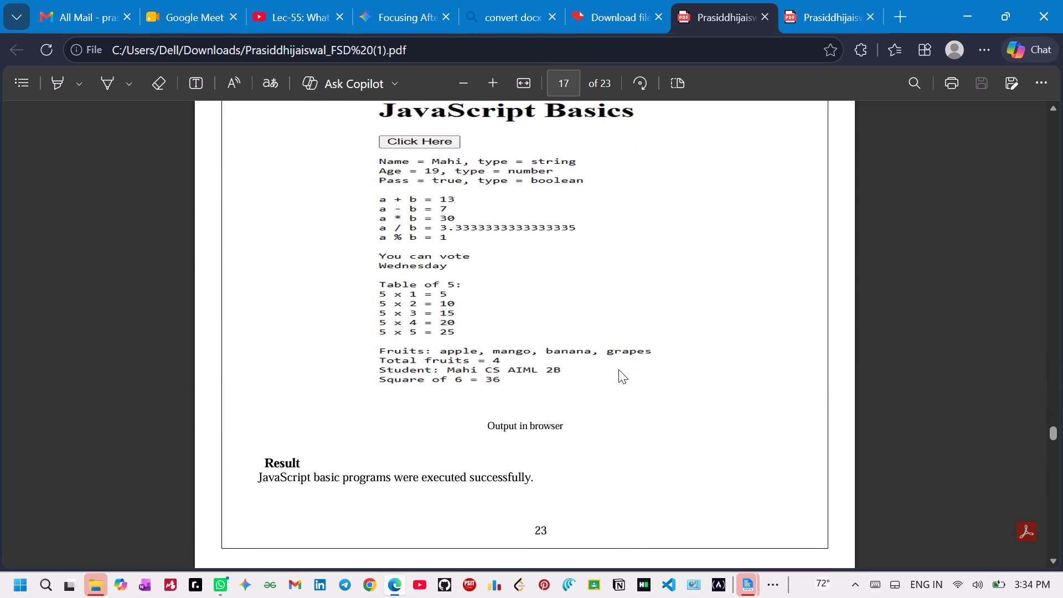
scroll(618, 369, down, 10)
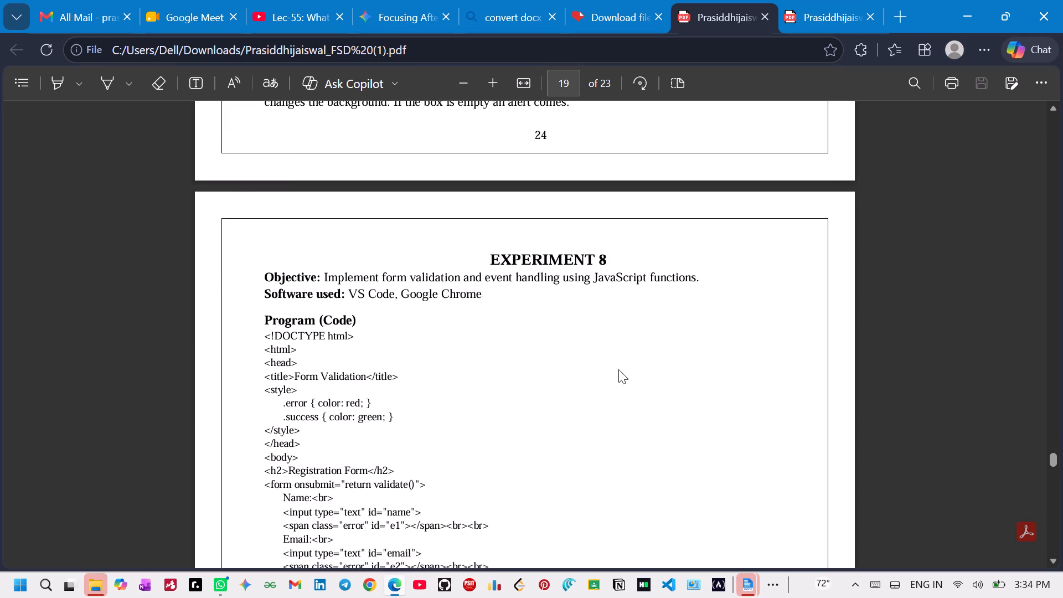
scroll(618, 369, down, 10)
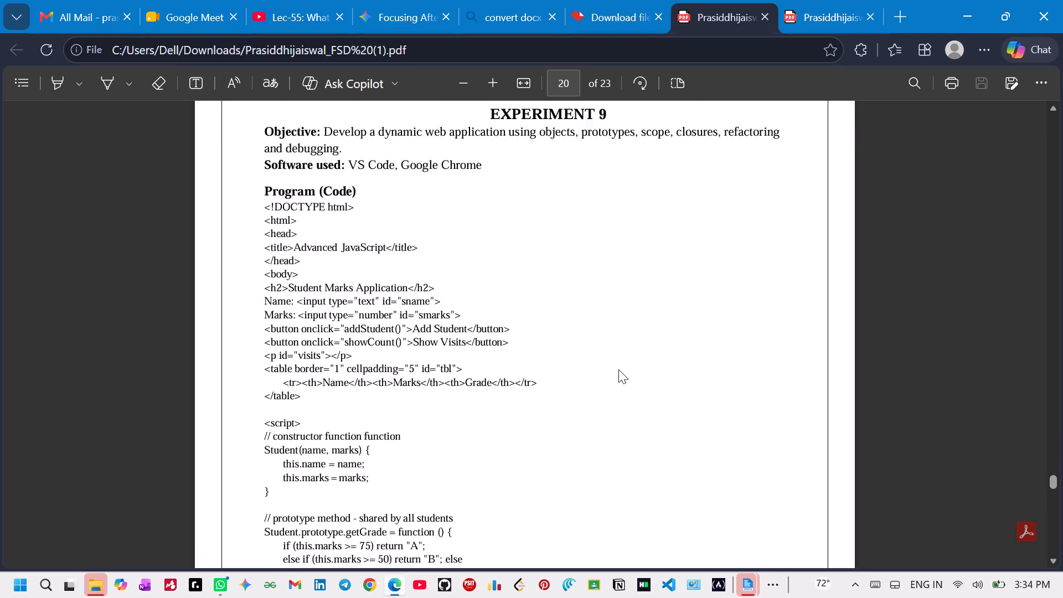
scroll(618, 369, down, 1)
scroll(618, 369, up, 4)
scroll(618, 369, down, 1)
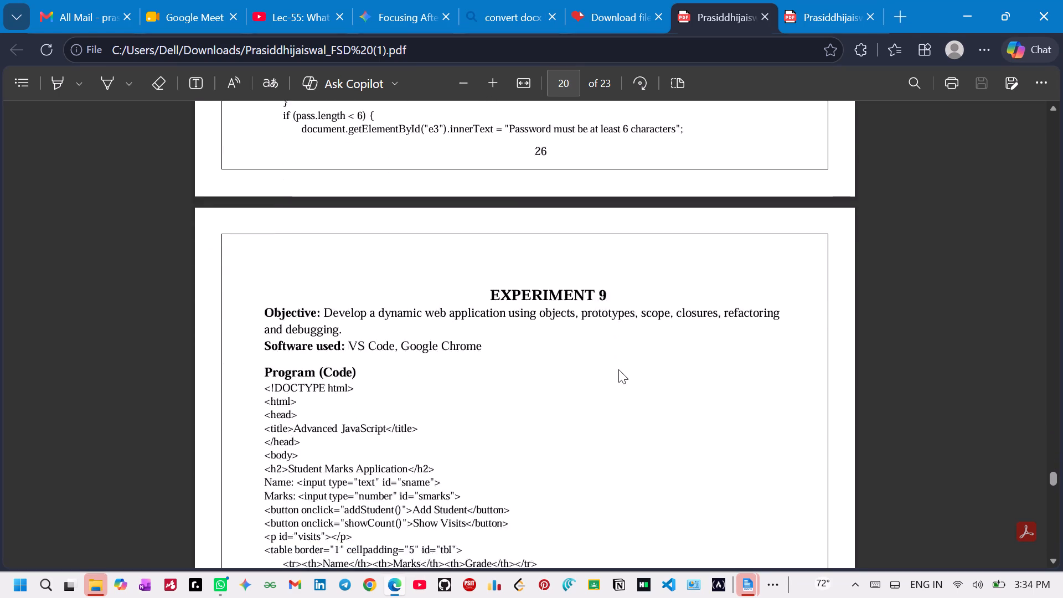
scroll(618, 369, down, 6)
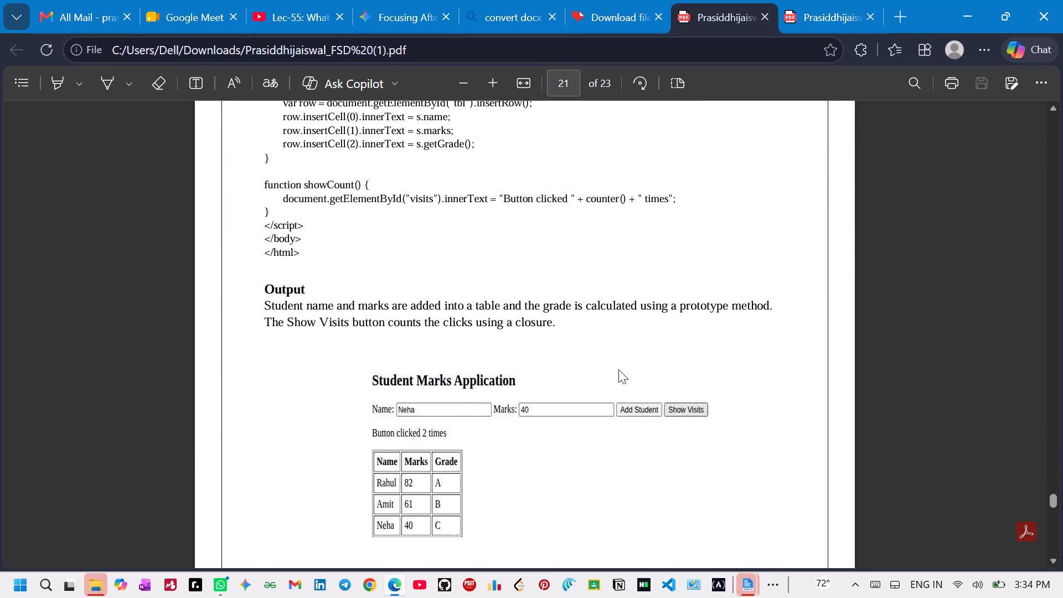
scroll(618, 369, down, 3)
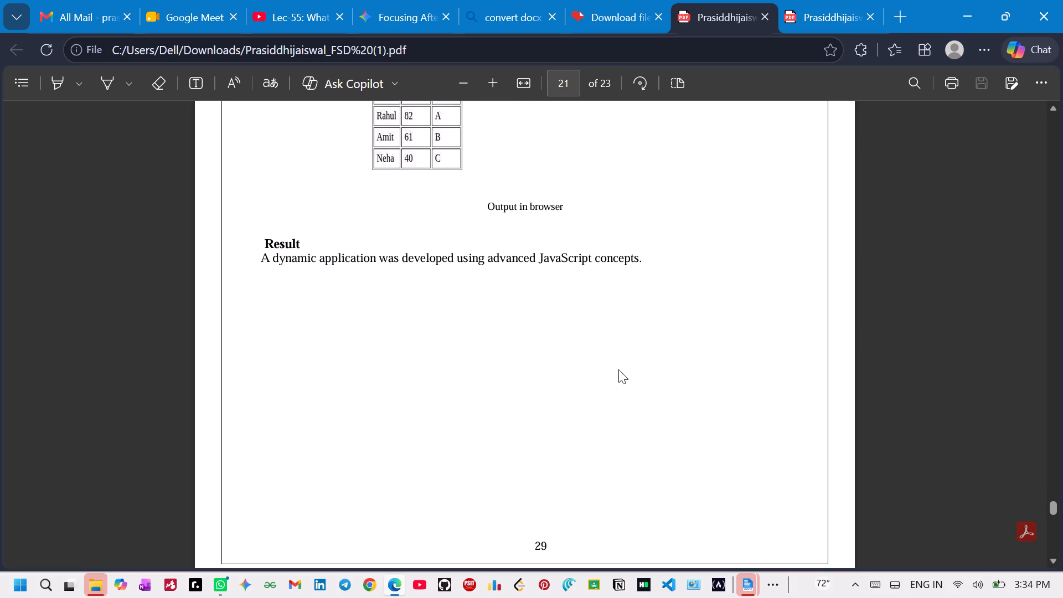
scroll(618, 369, down, 11)
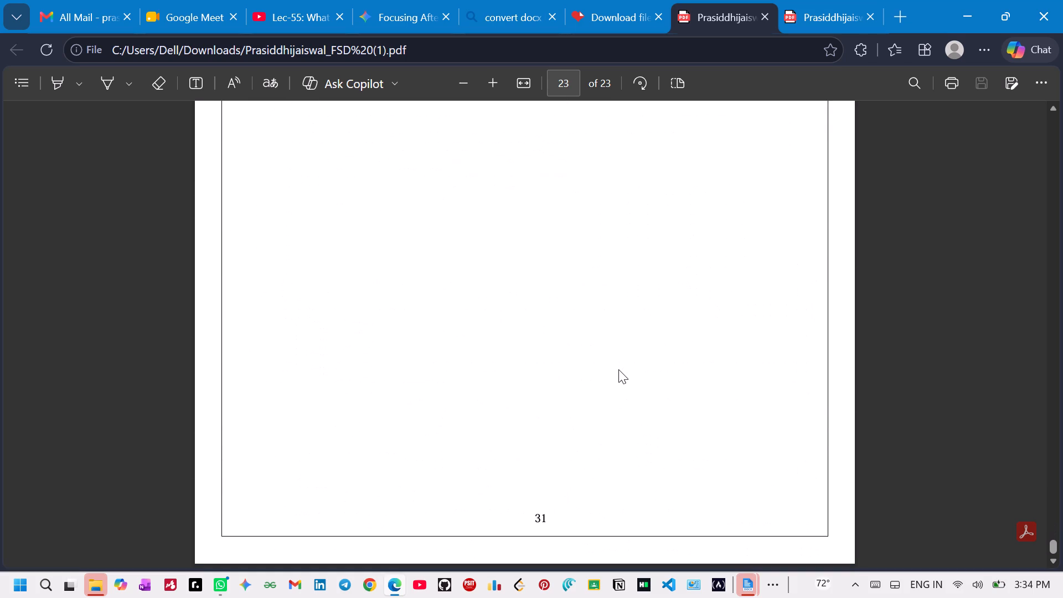
scroll(618, 369, down, 2)
Recheck the extracted pages backwards from the last page through Experiments 9, 8, 7 and 6 for completeness.
scroll(636, 269, up, 4)
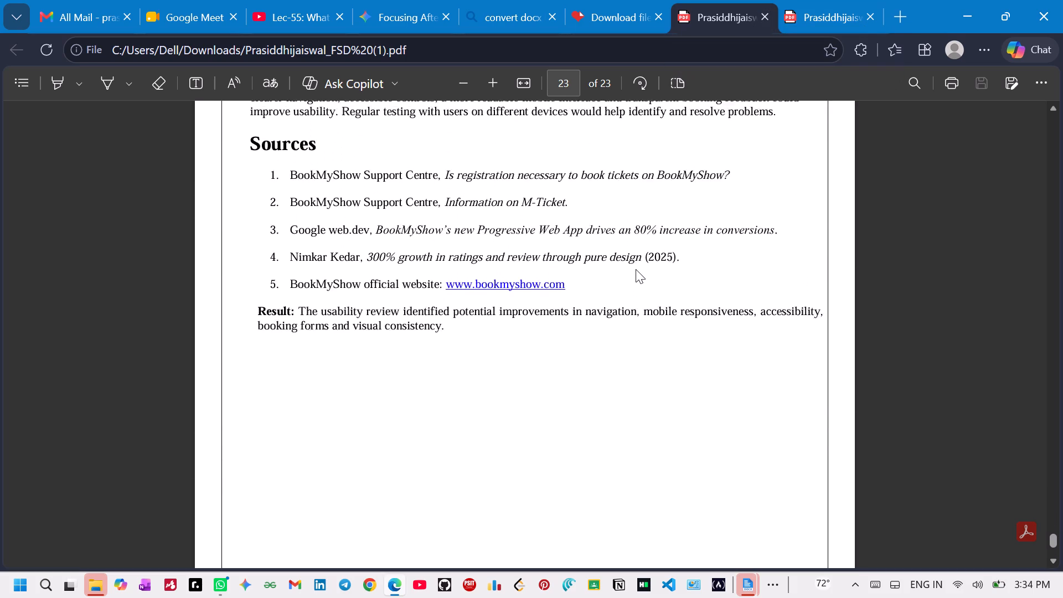
scroll(636, 269, up, 9)
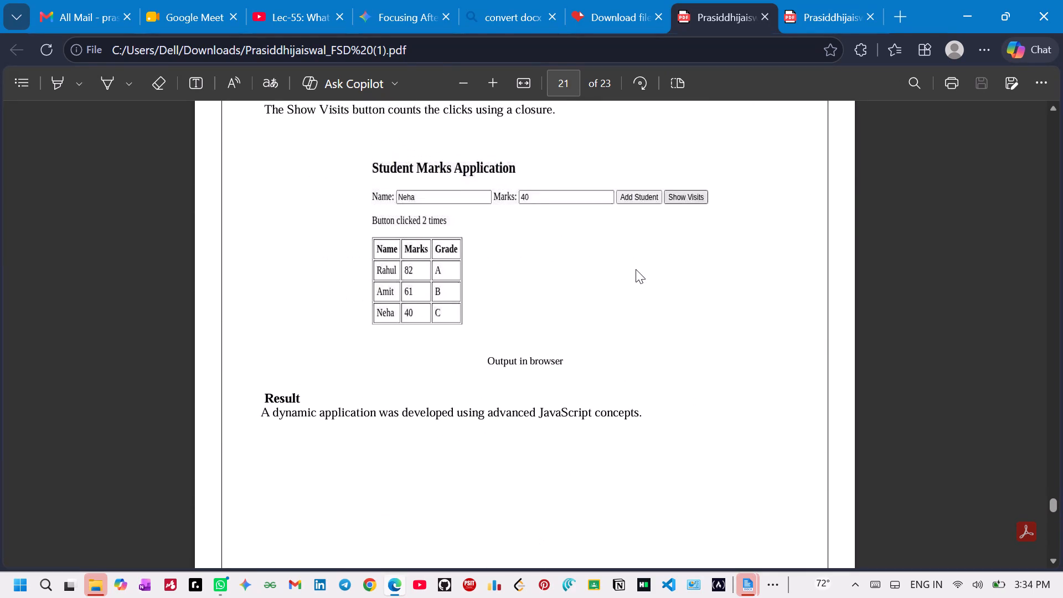
scroll(636, 269, up, 3)
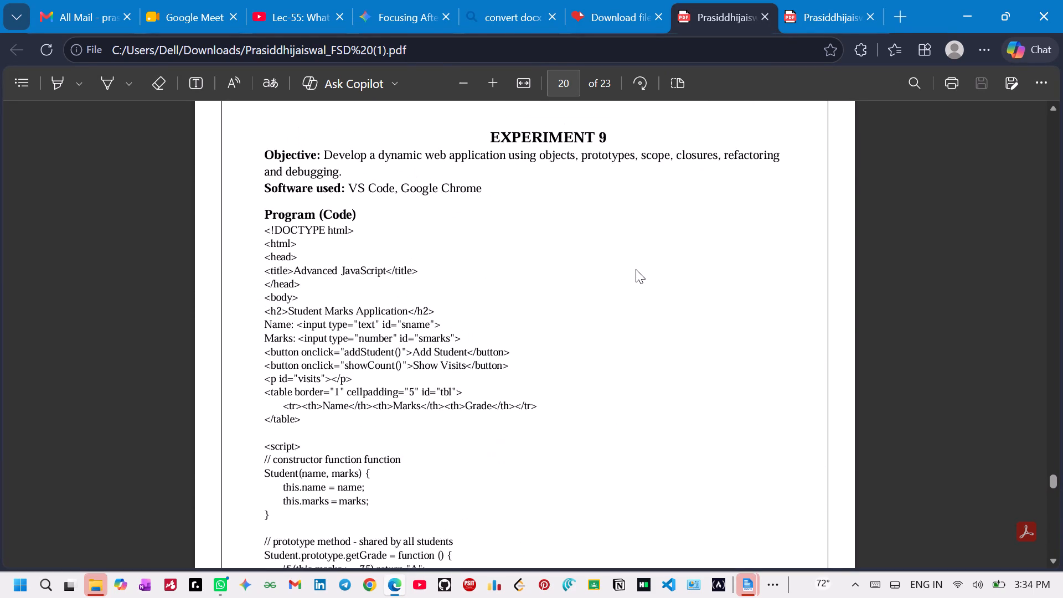
scroll(636, 269, up, 6)
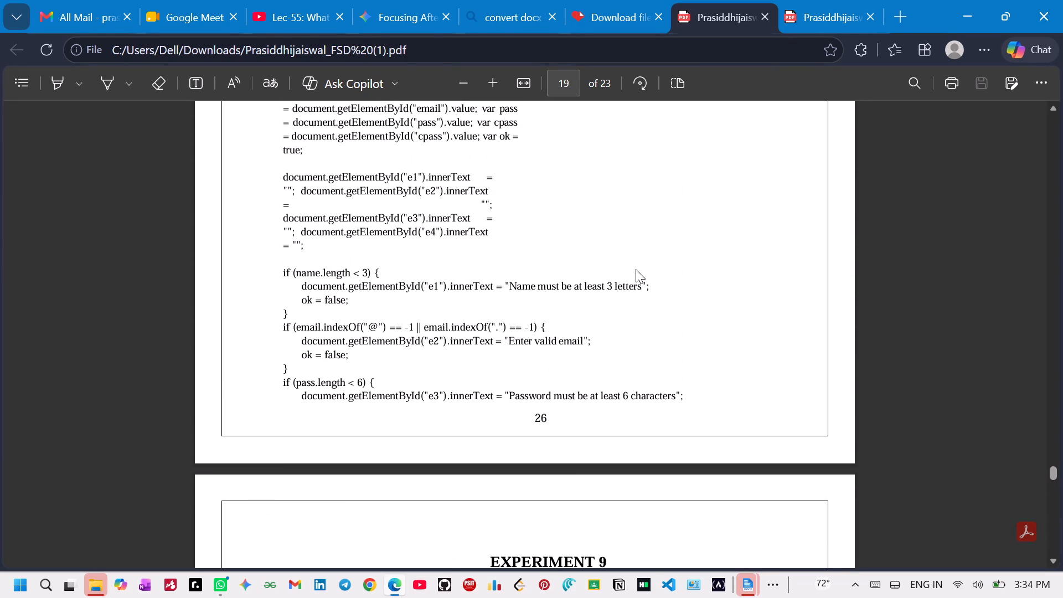
scroll(636, 269, up, 5)
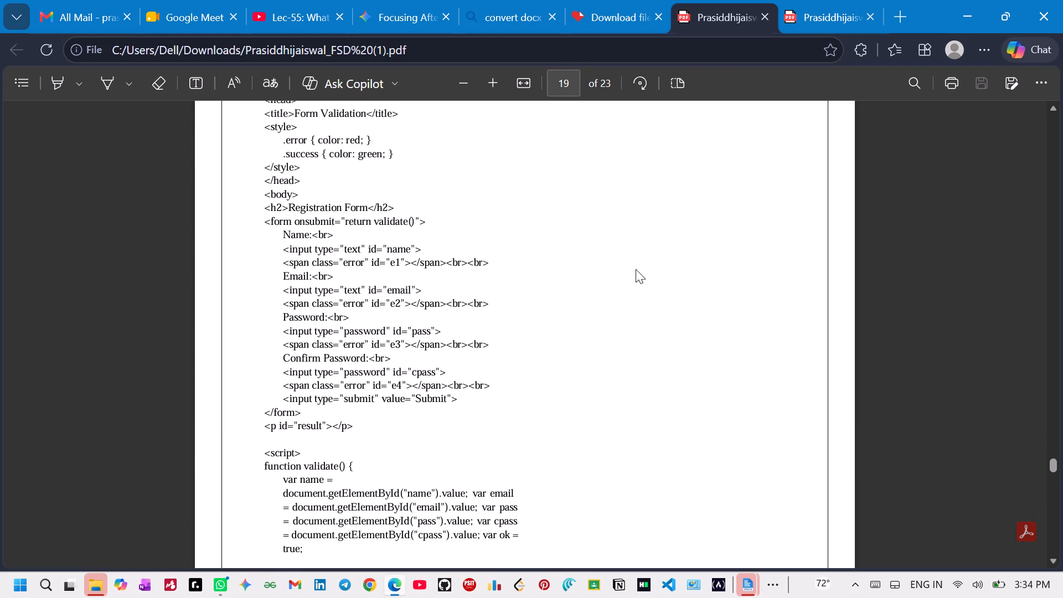
scroll(636, 269, up, 5)
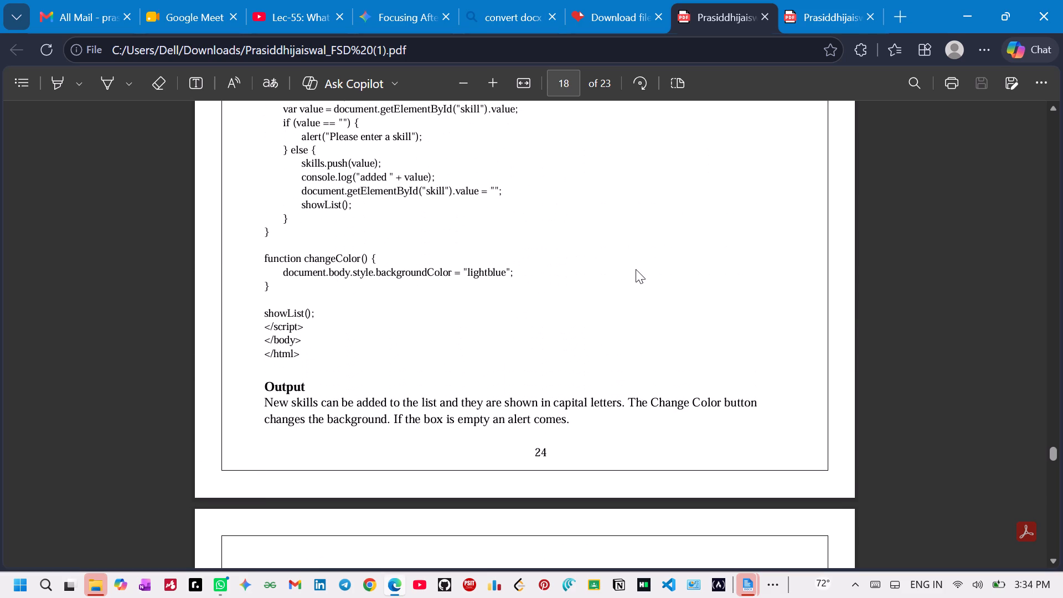
scroll(636, 269, up, 11)
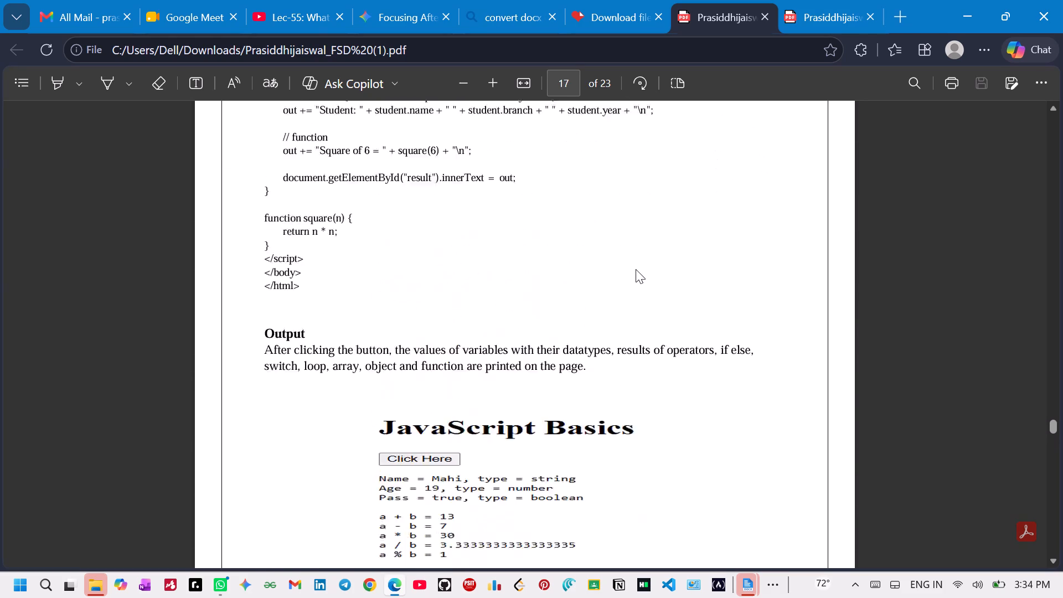
scroll(636, 269, up, 5)
Recheck the extracted pages of Experiments 5 back to 1, examining where each experiment's code ends.
scroll(636, 269, down, 1)
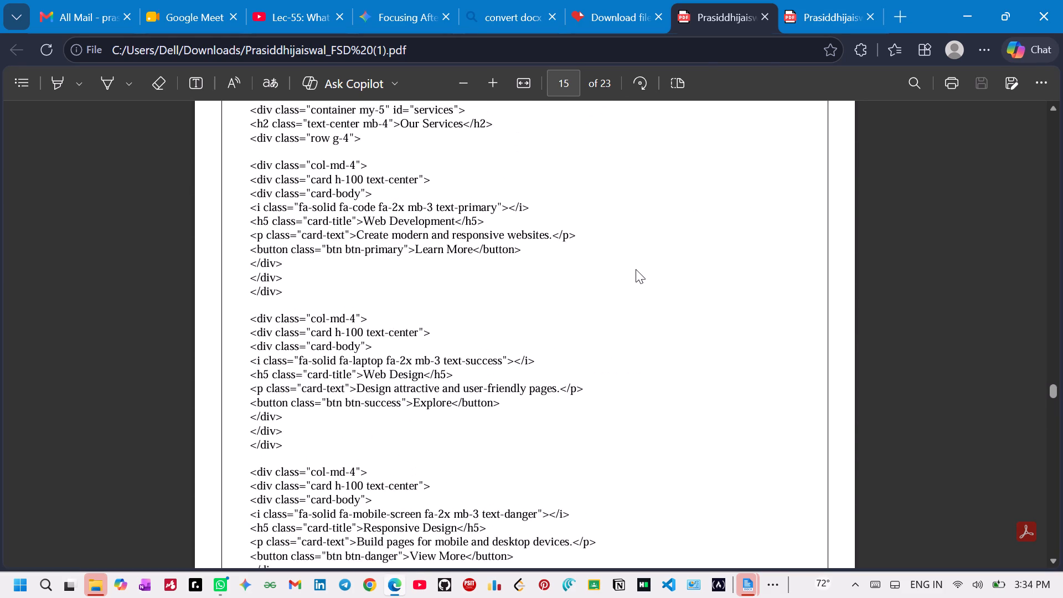
scroll(636, 269, down, 2)
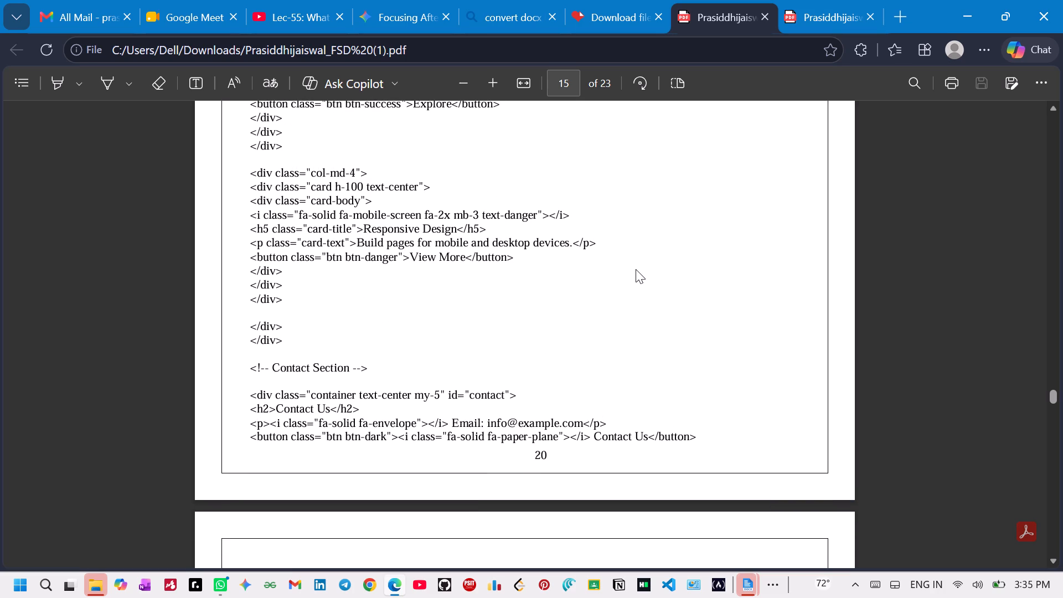
scroll(636, 269, up, 6)
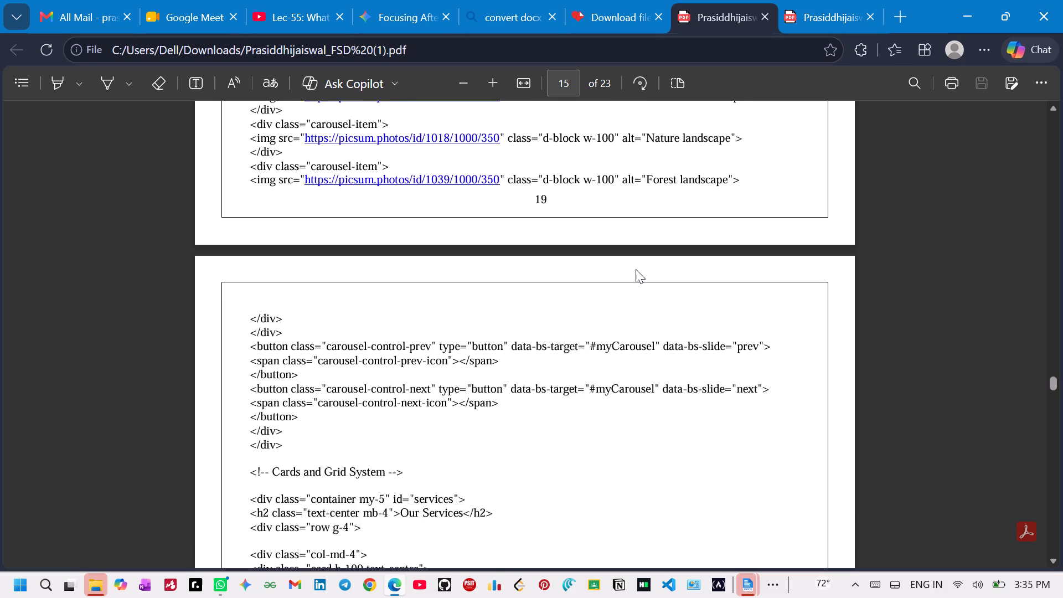
scroll(636, 269, up, 4)
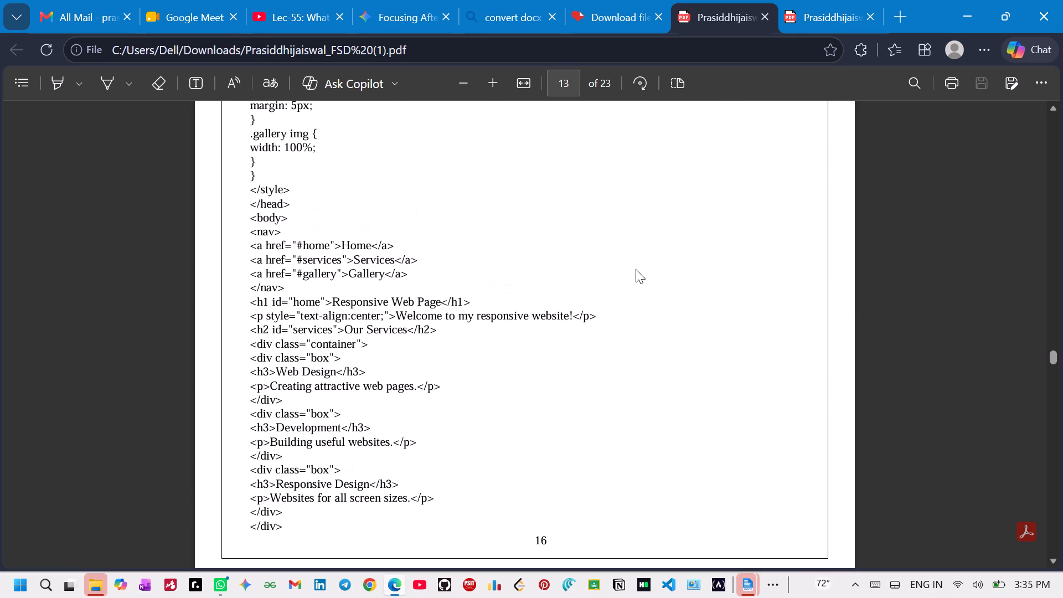
scroll(636, 269, up, 5)
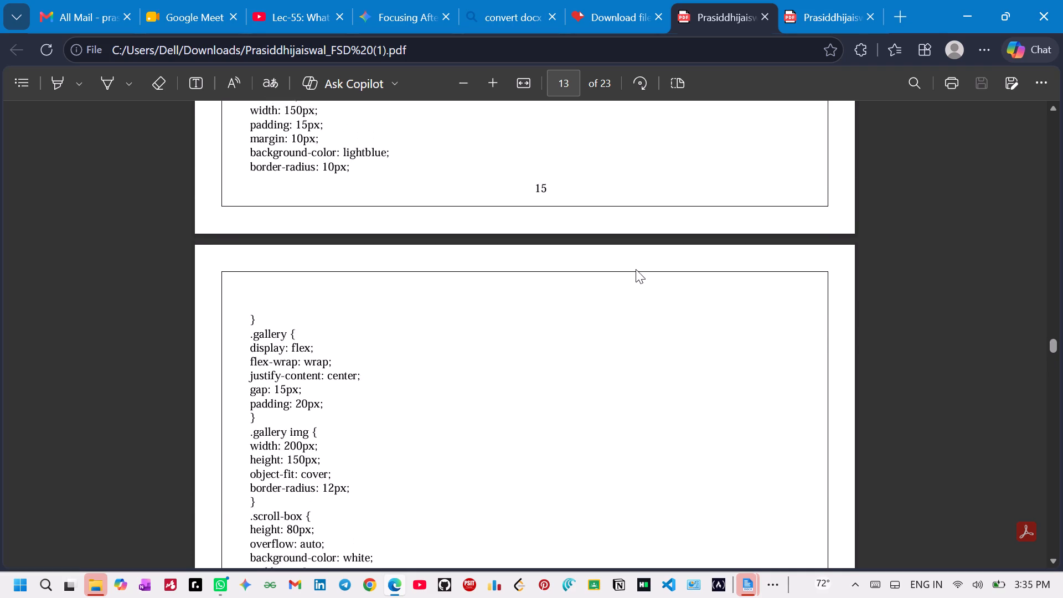
scroll(636, 269, up, 6)
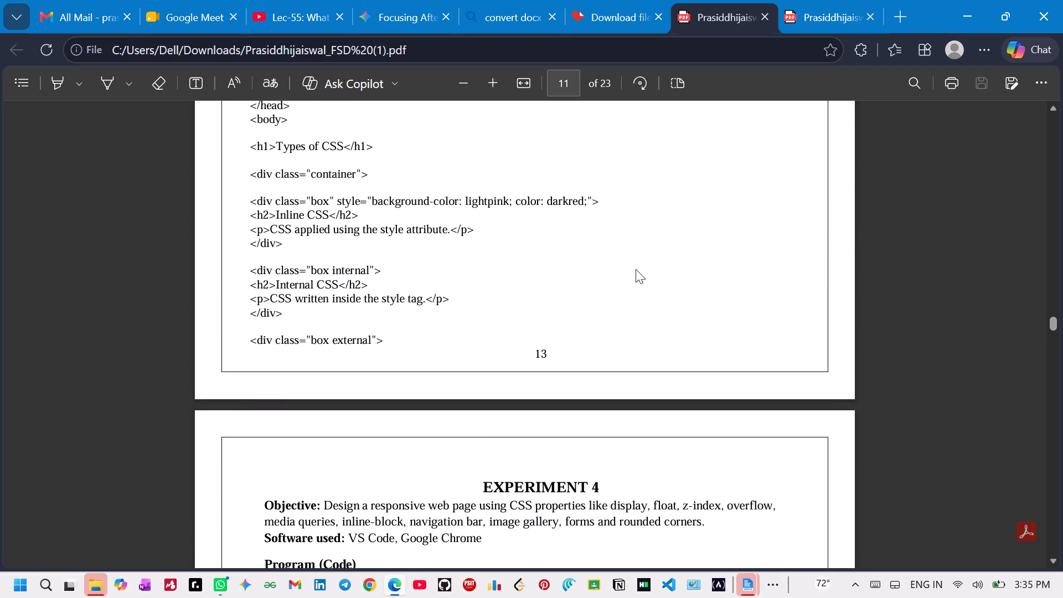
scroll(636, 269, up, 1)
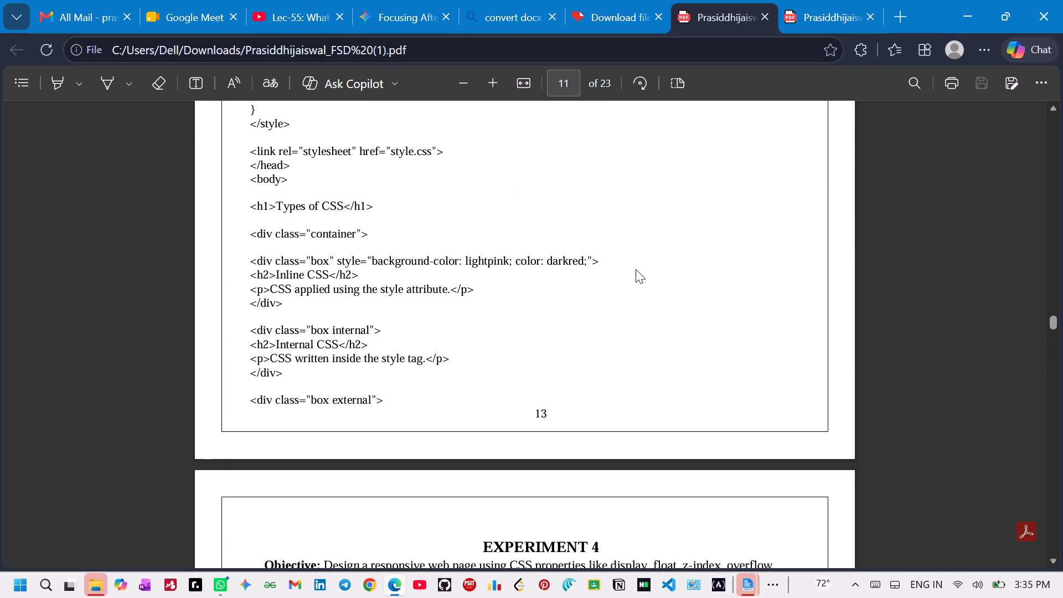
scroll(636, 269, up, 9)
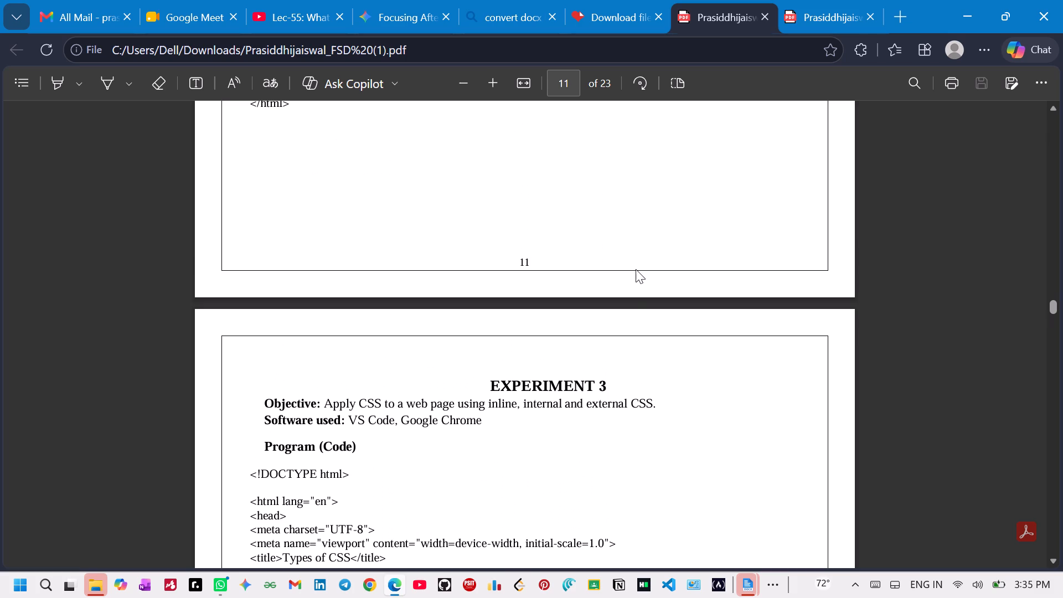
scroll(636, 269, up, 6)
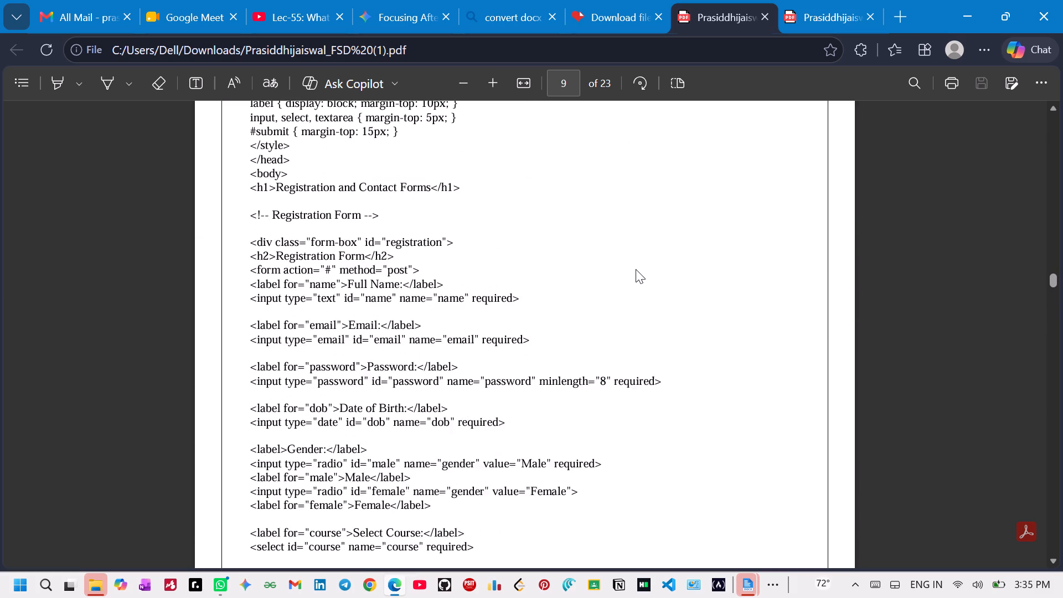
scroll(636, 269, up, 6)
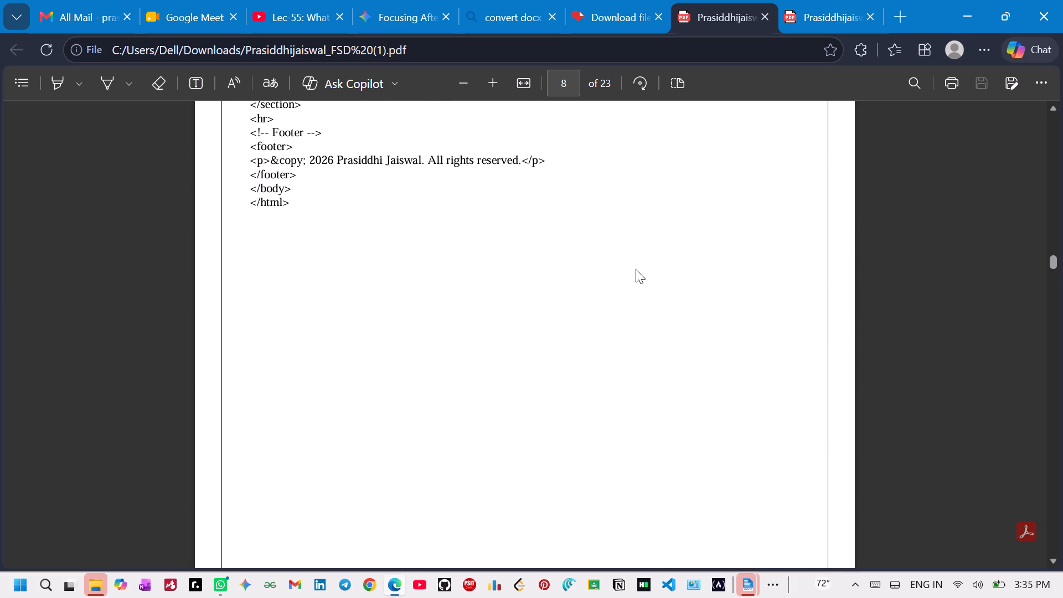
Recheck the extracted PDF from the end of Experiment 1's code back through the index and contents to the cover page.
scroll(636, 269, up, 5)
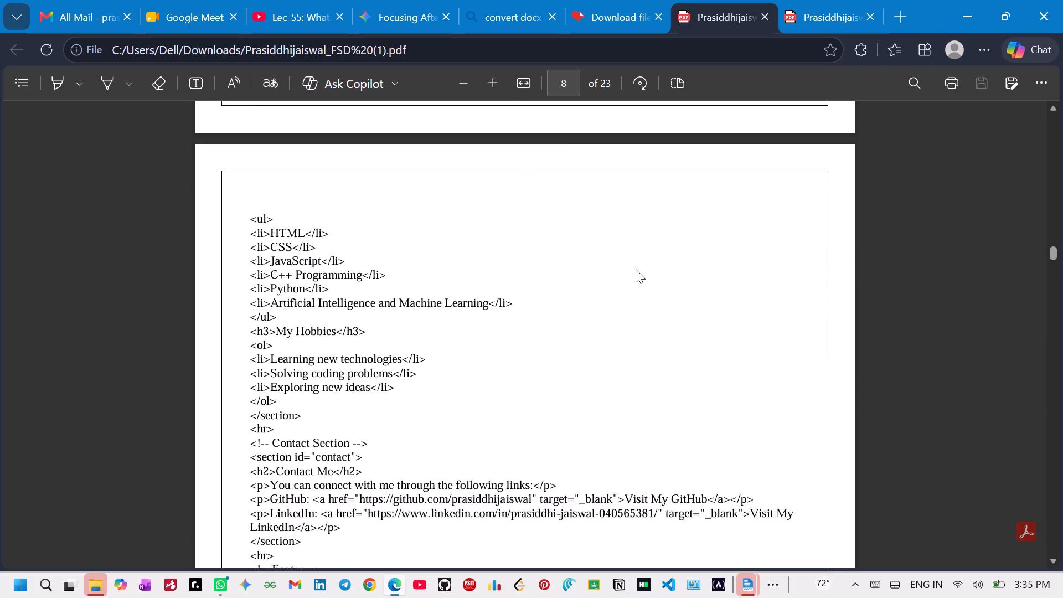
scroll(636, 269, up, 4)
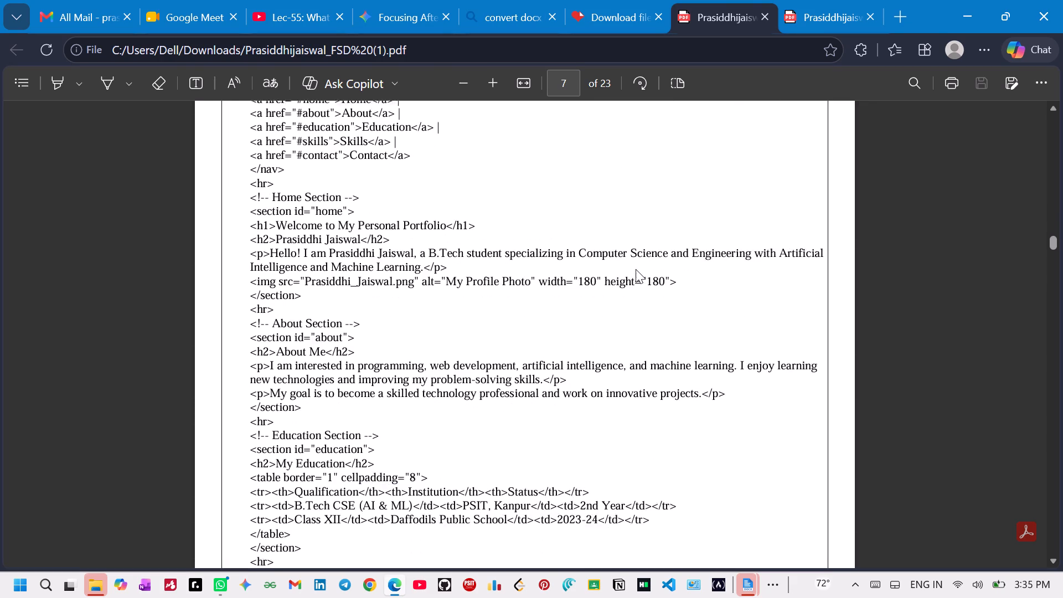
scroll(636, 269, up, 7)
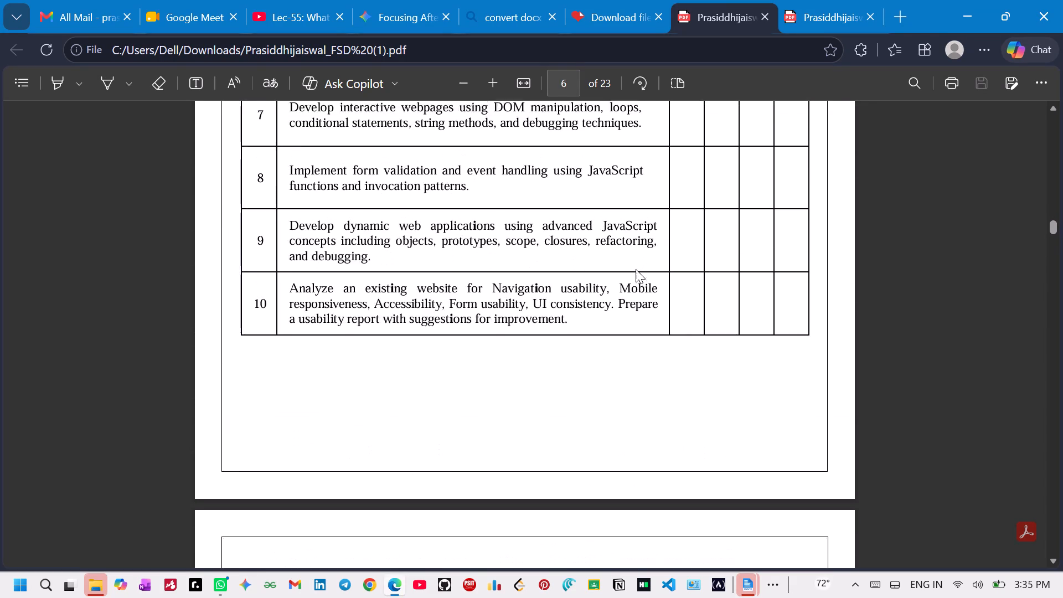
scroll(636, 269, up, 12)
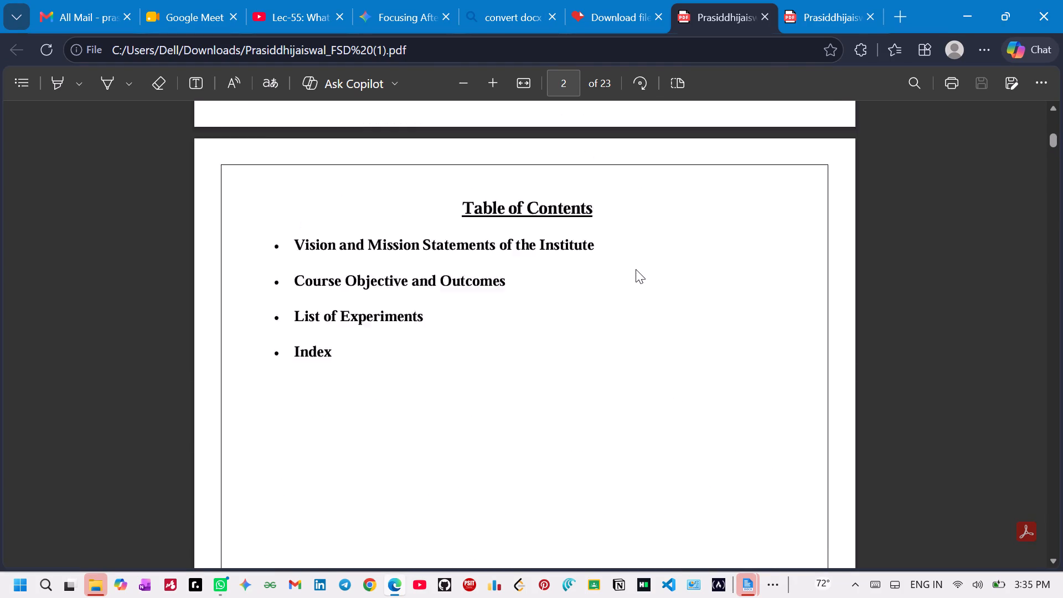
scroll(636, 269, up, 1)
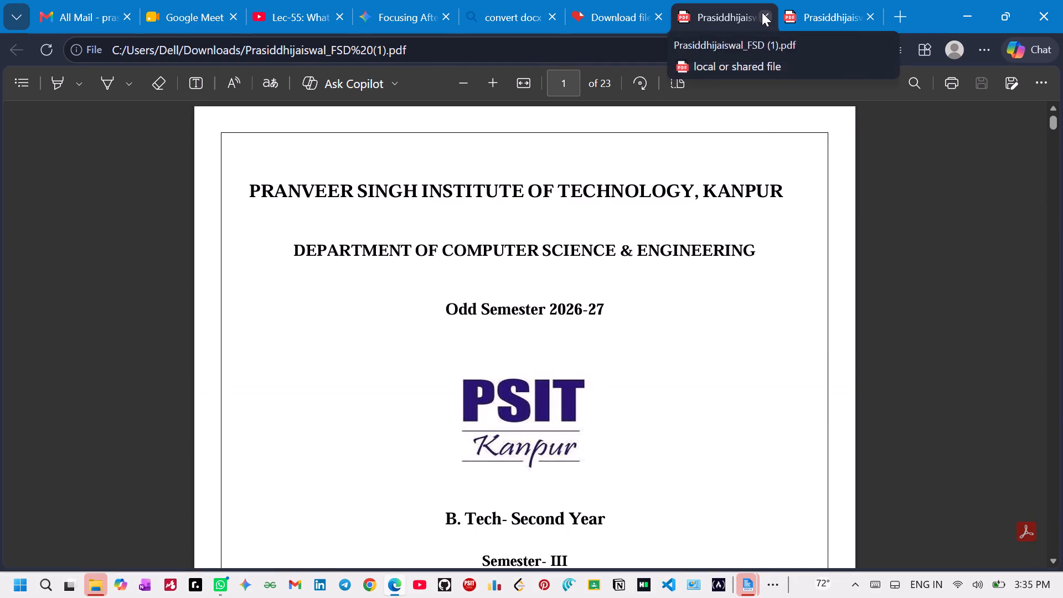
Load the full original FSD lab PDF from the Downloads folder into iLovePDF's Split PDF tool.
drag(762, 12, 632, 8)
click(632, 8)
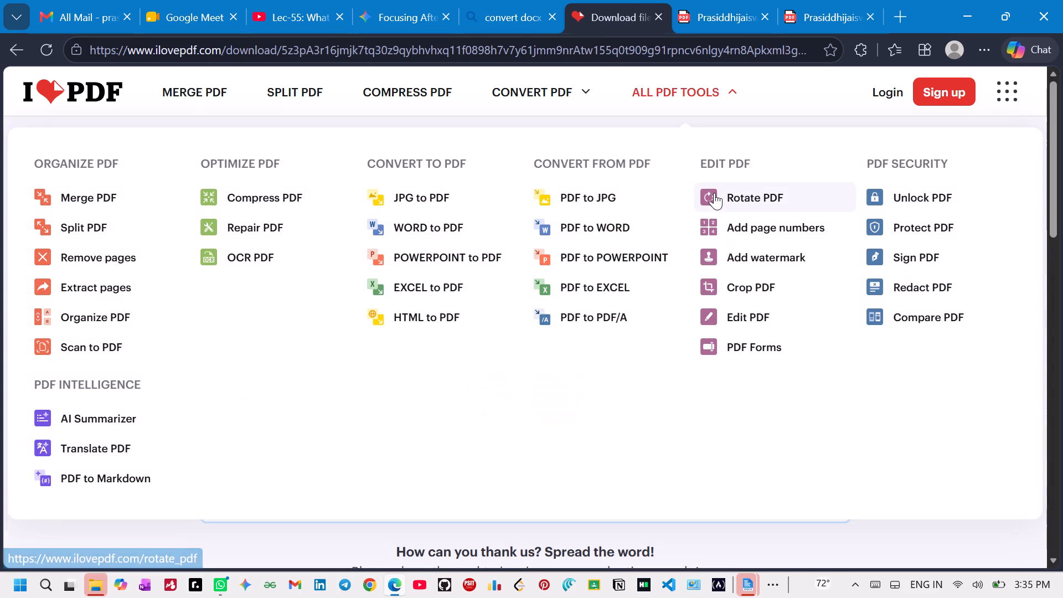
click(109, 225)
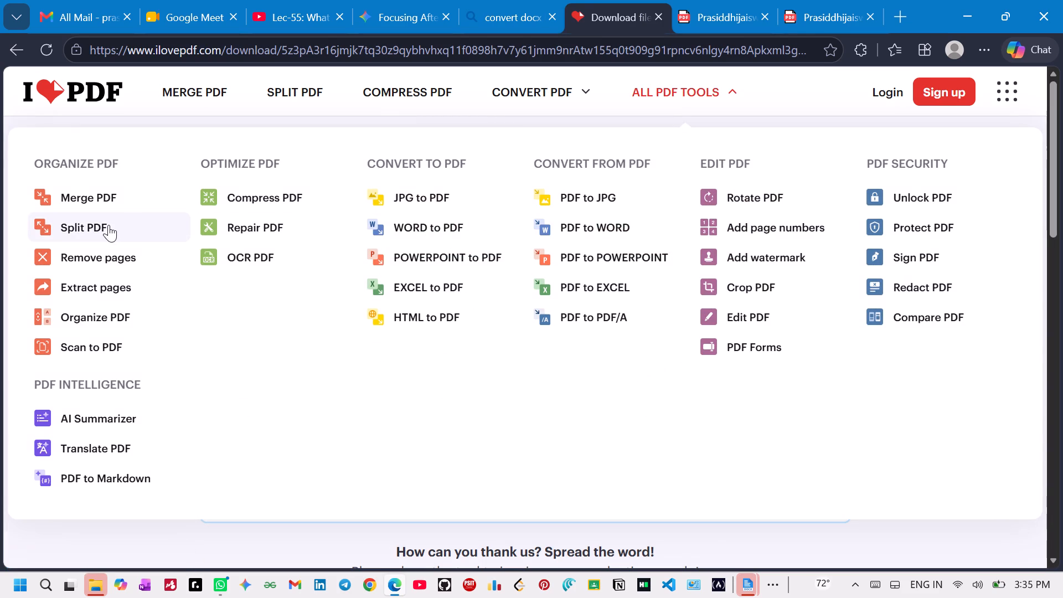
click(548, 303)
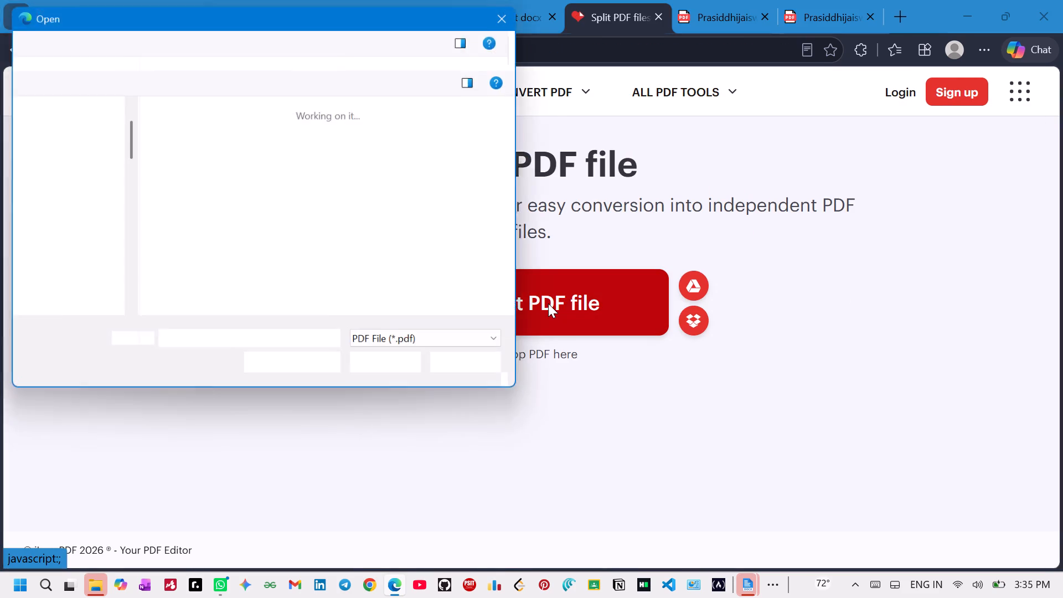
click(233, 174)
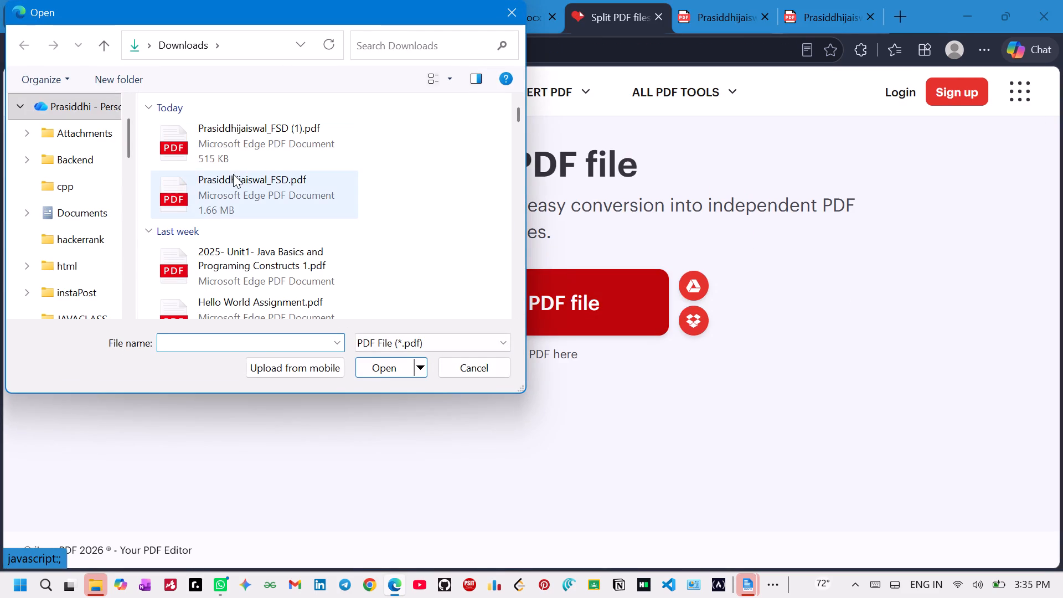
click(372, 362)
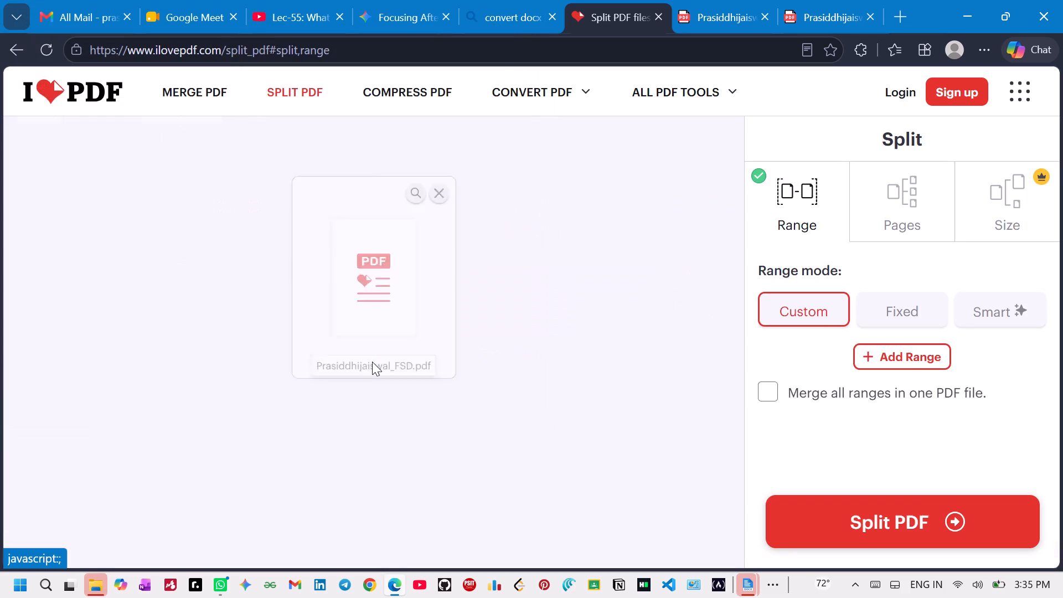
Set the split to extract selected pages and pick output pages 9, 12, 14, 17 and 18.
click(915, 317)
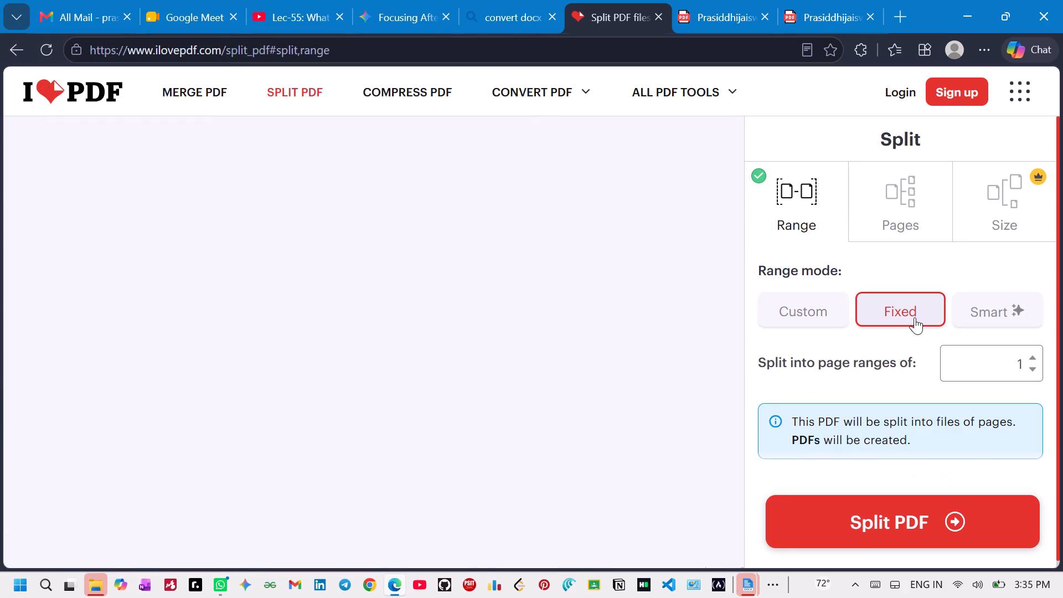
click(811, 300)
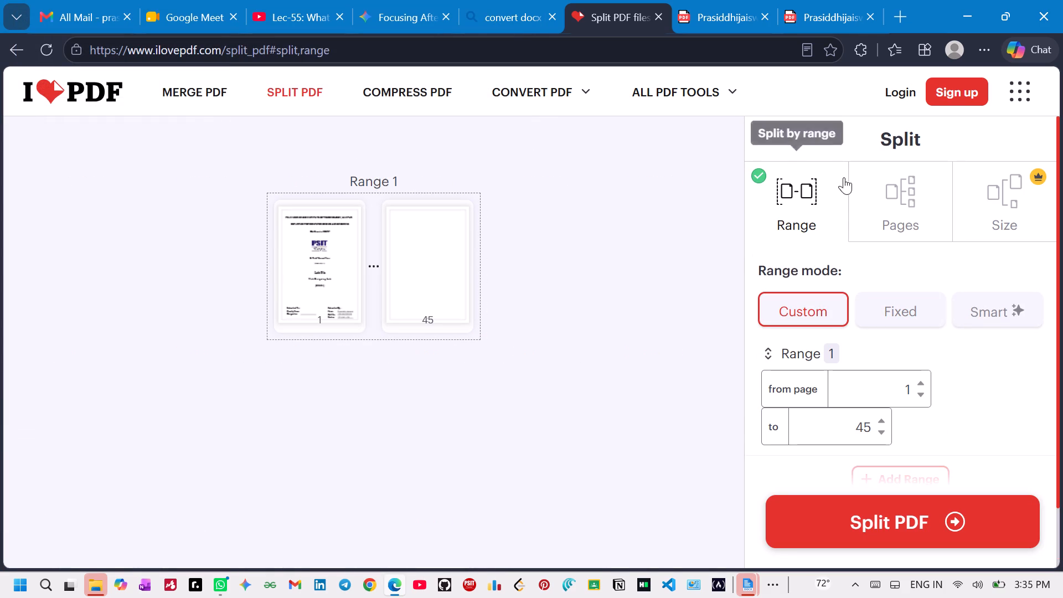
click(891, 198)
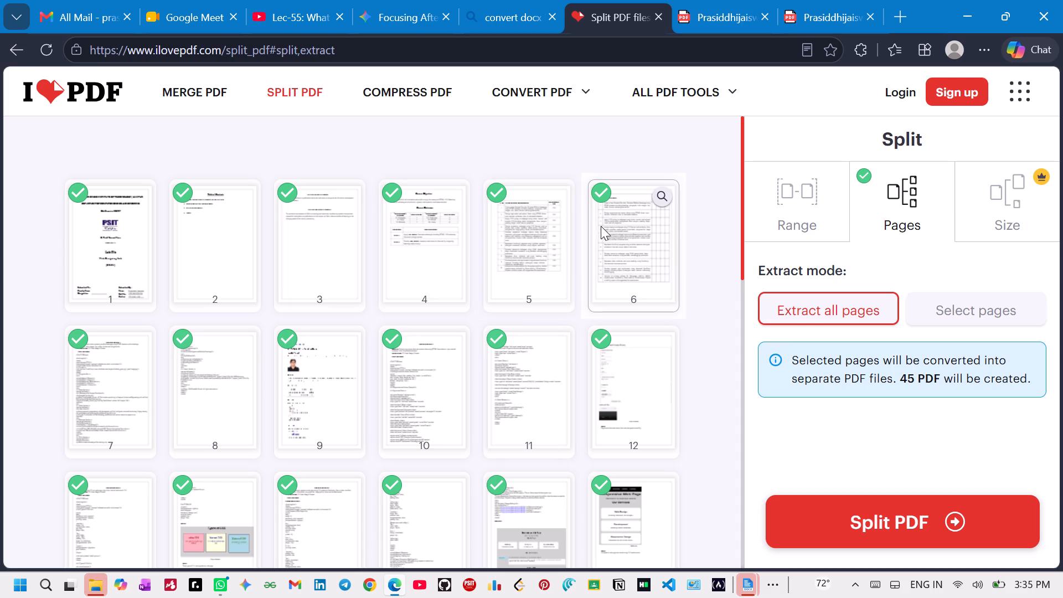
click(946, 304)
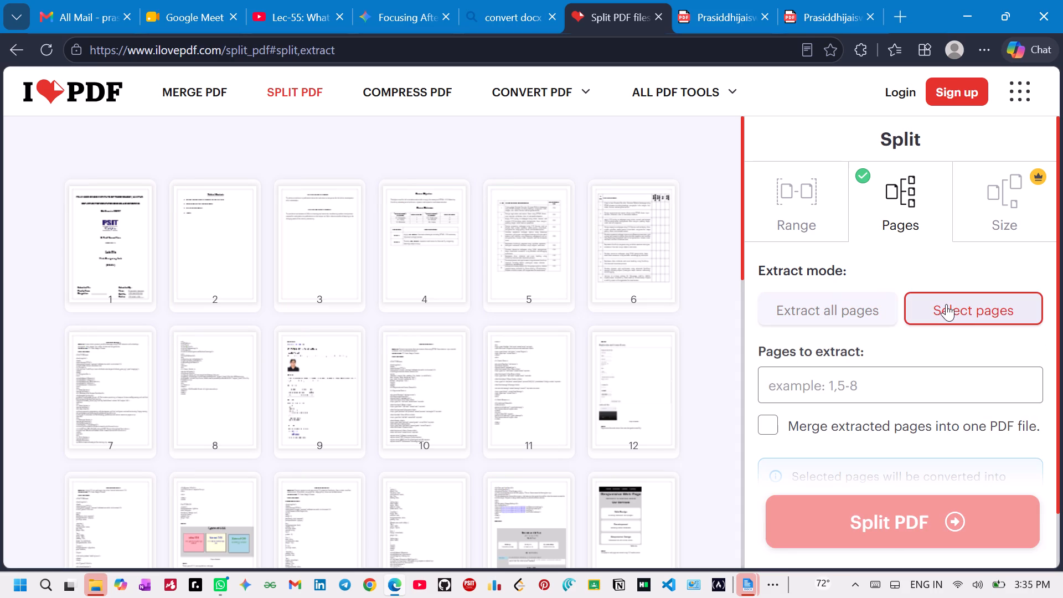
click(298, 360)
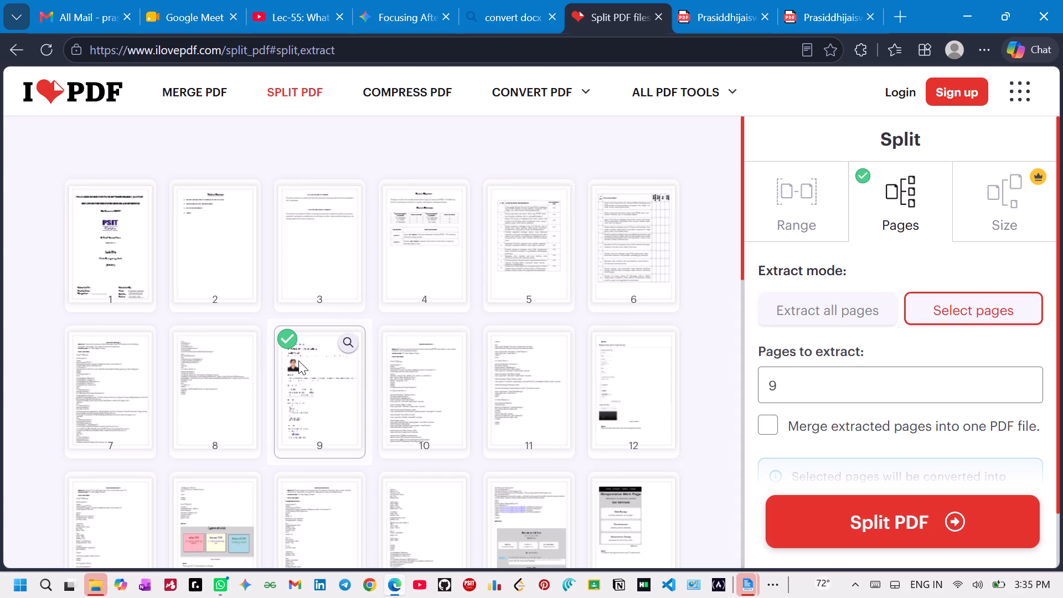
click(611, 403)
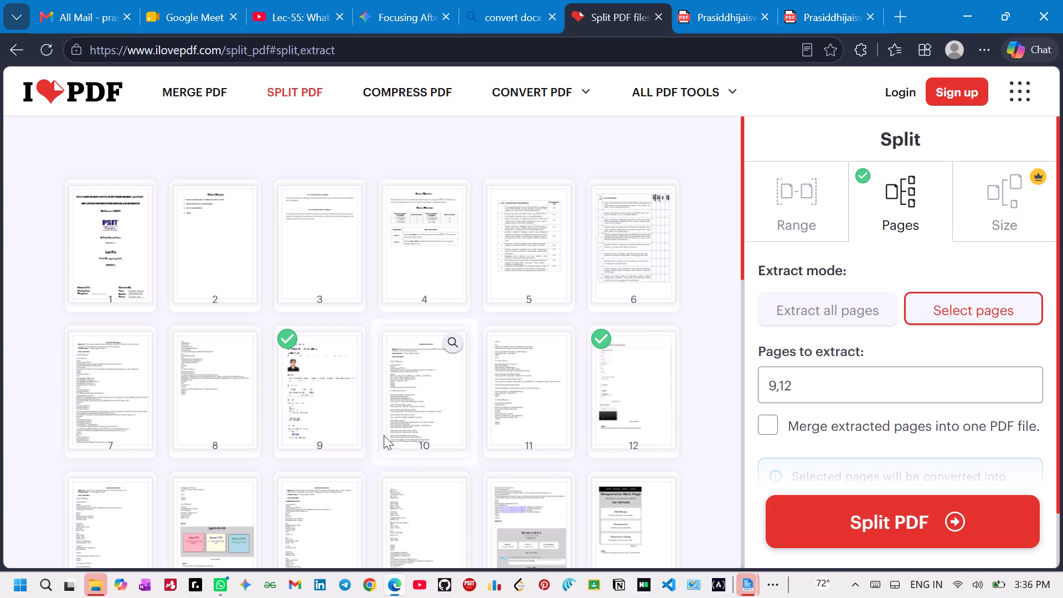
scroll(132, 504, down, 1)
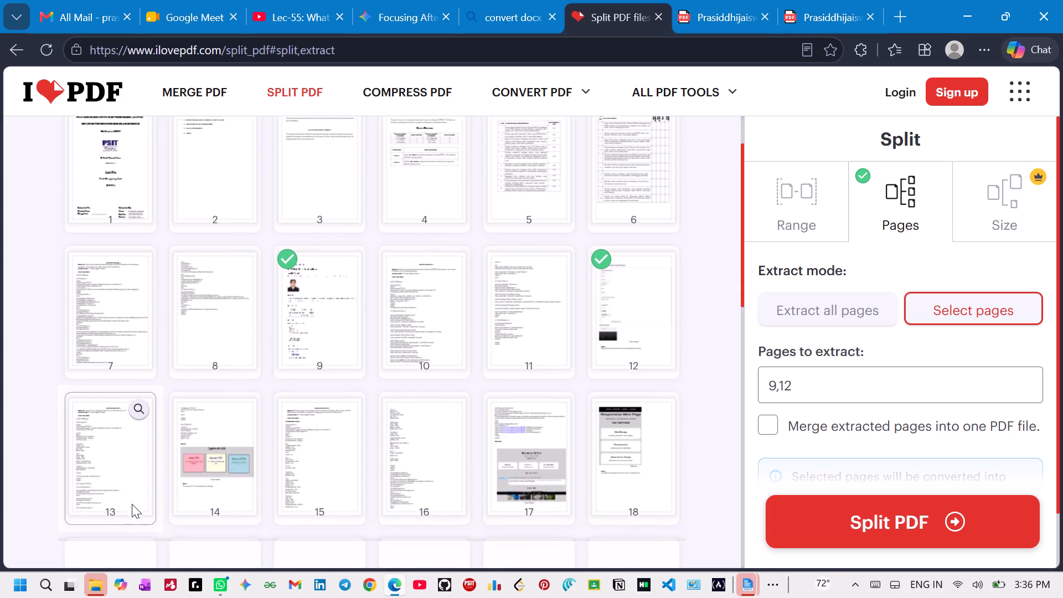
scroll(132, 504, down, 1)
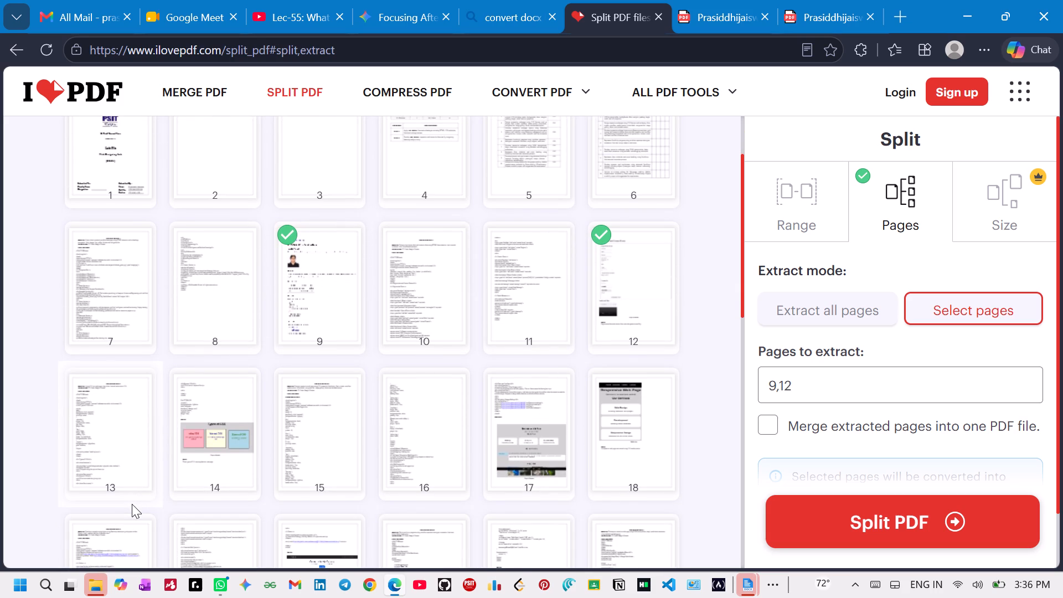
click(203, 444)
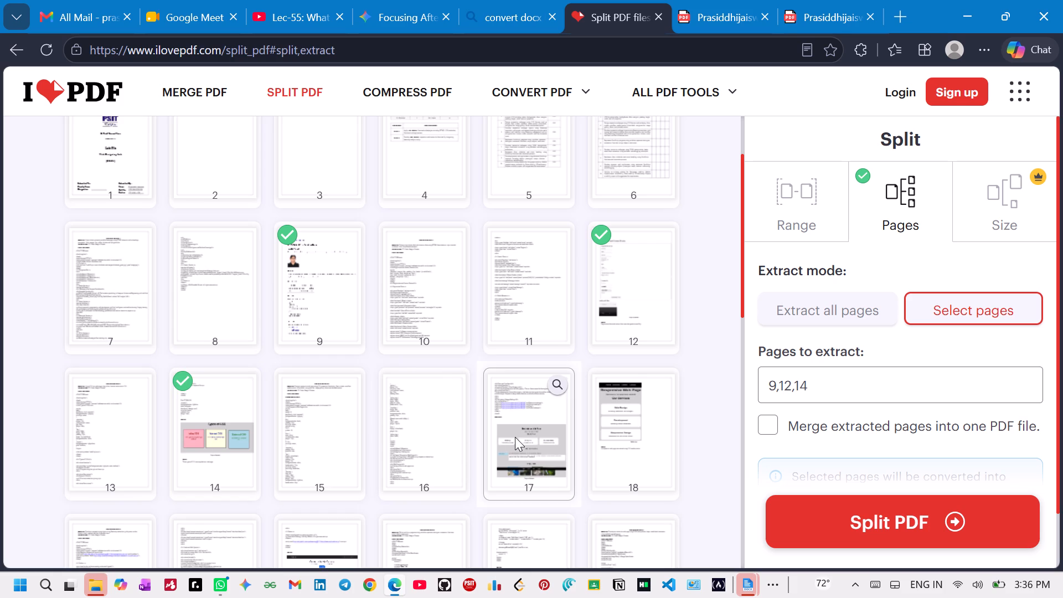
click(513, 437)
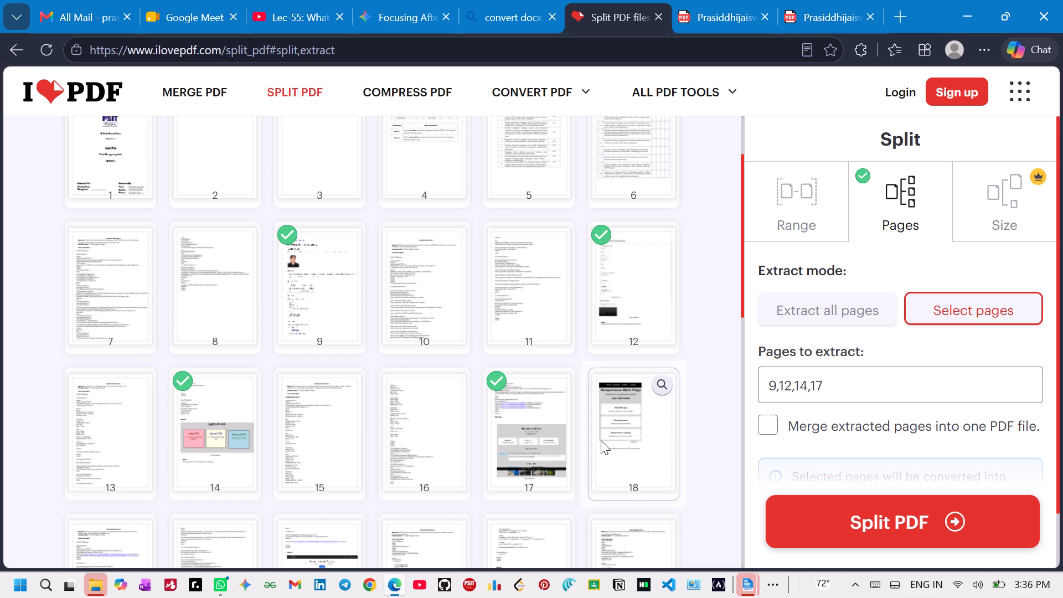
click(605, 440)
Add output pages 21, 25 and 27 to the pages to extract.
scroll(605, 440, down, 2)
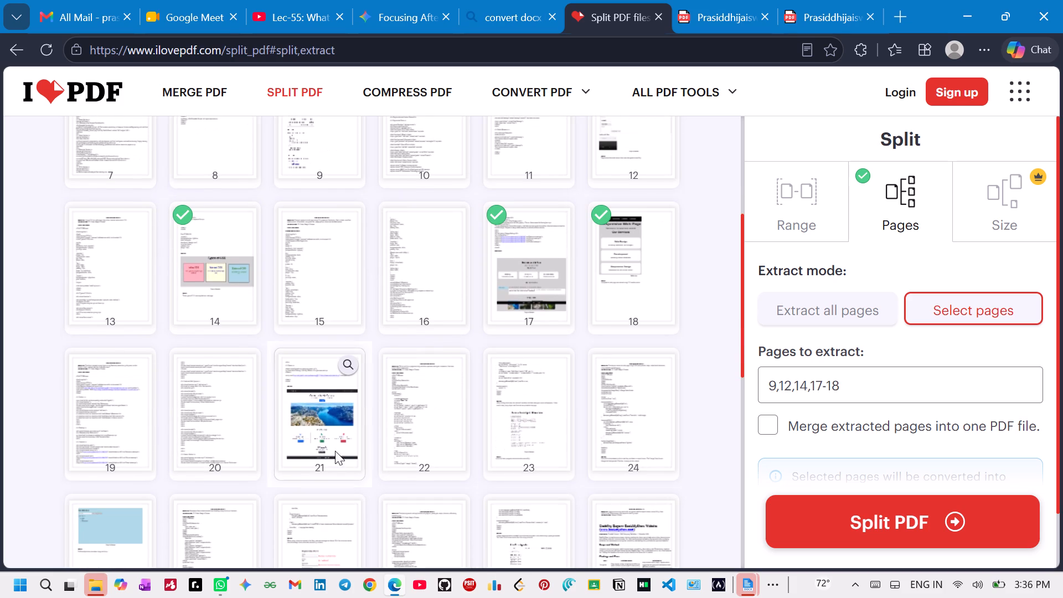
click(314, 439)
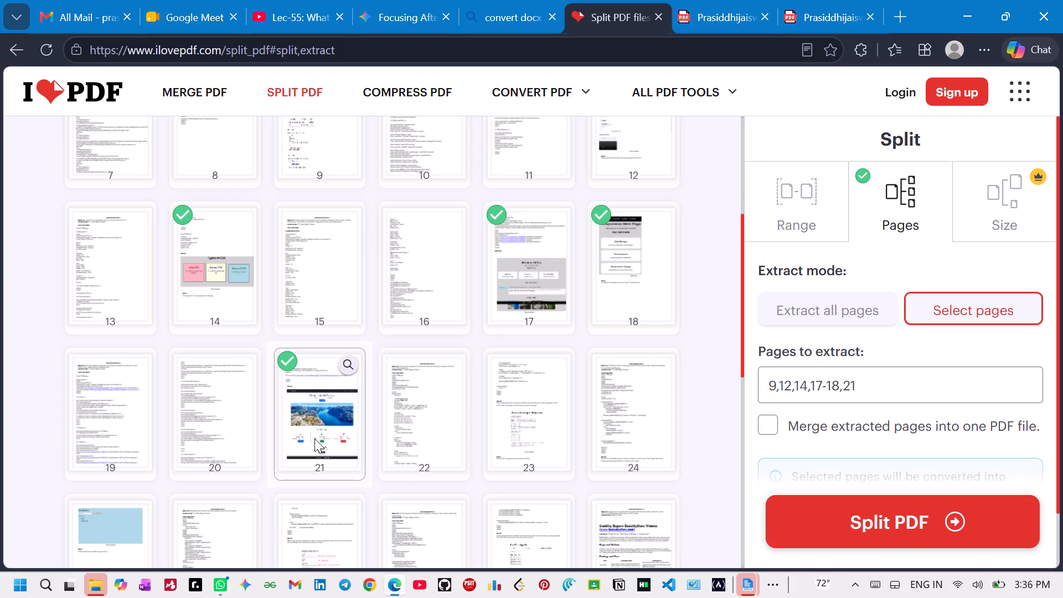
scroll(314, 439, down, 2)
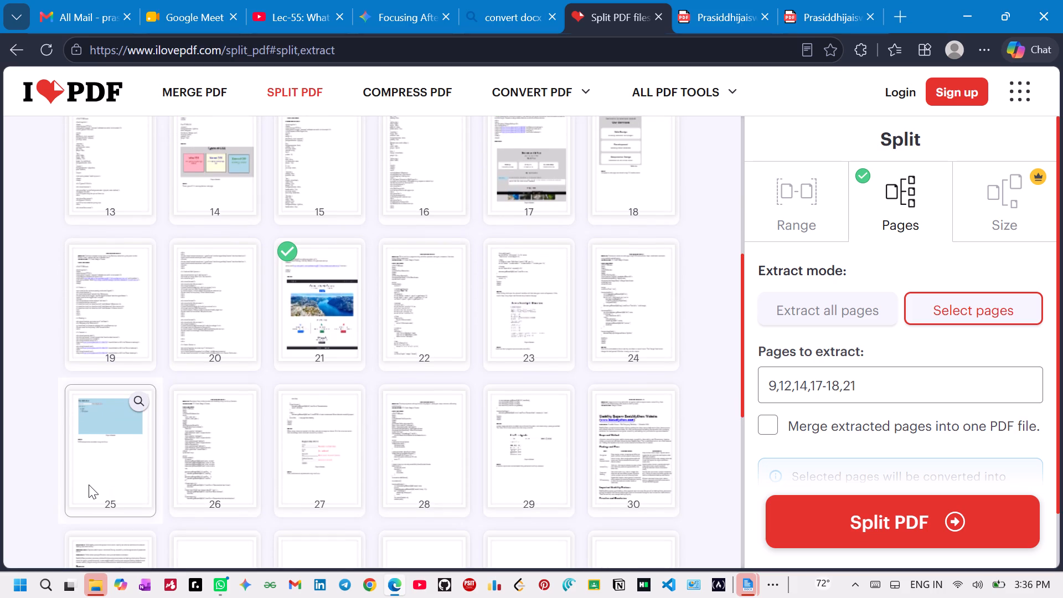
click(89, 484)
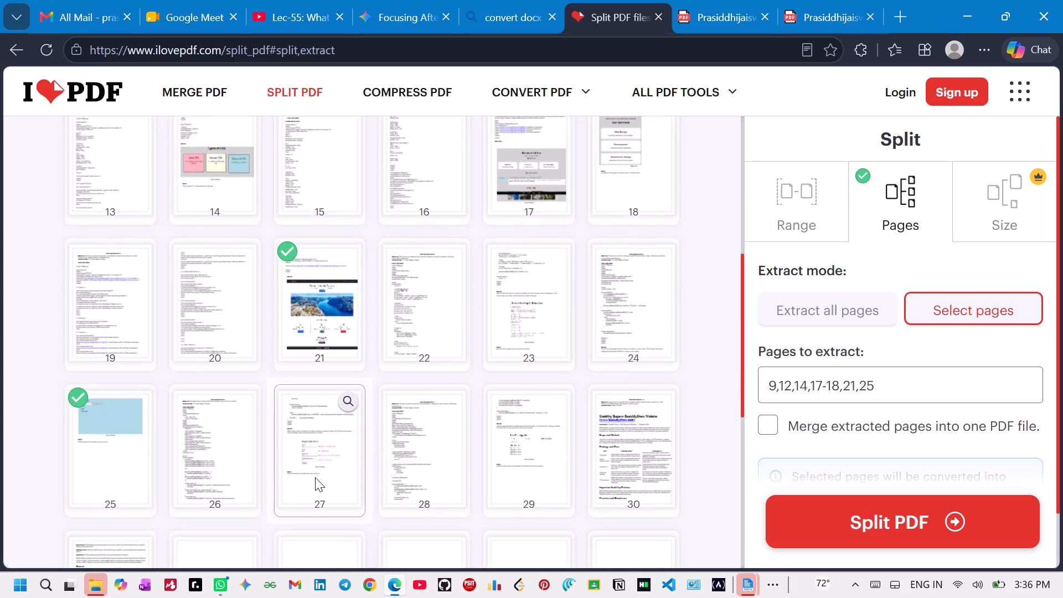
click(315, 477)
scroll(315, 477, down, 2)
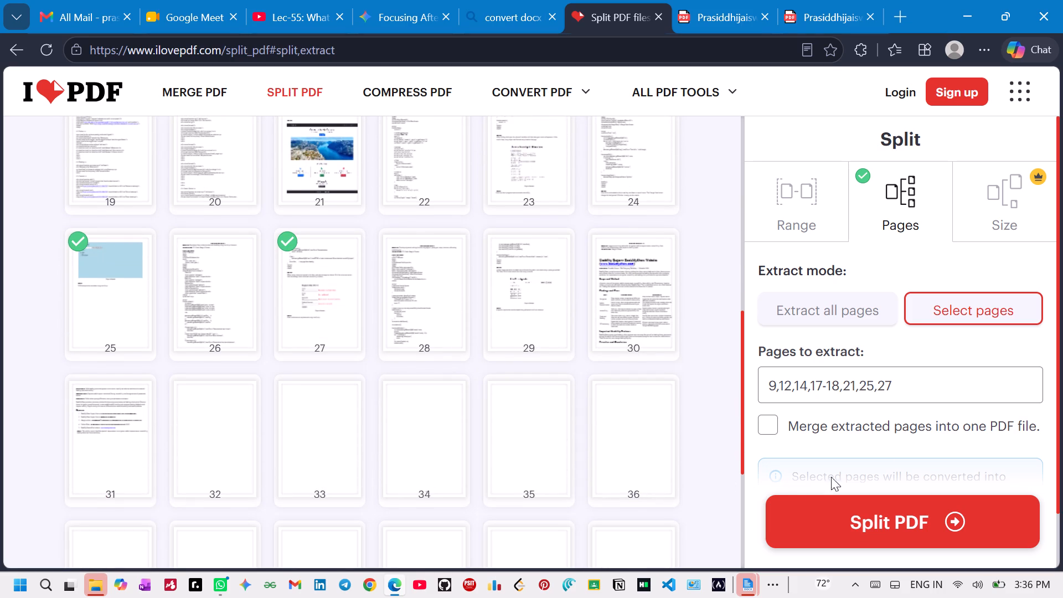
Extract the selected pages merged into one PDF file and download it.
click(762, 416)
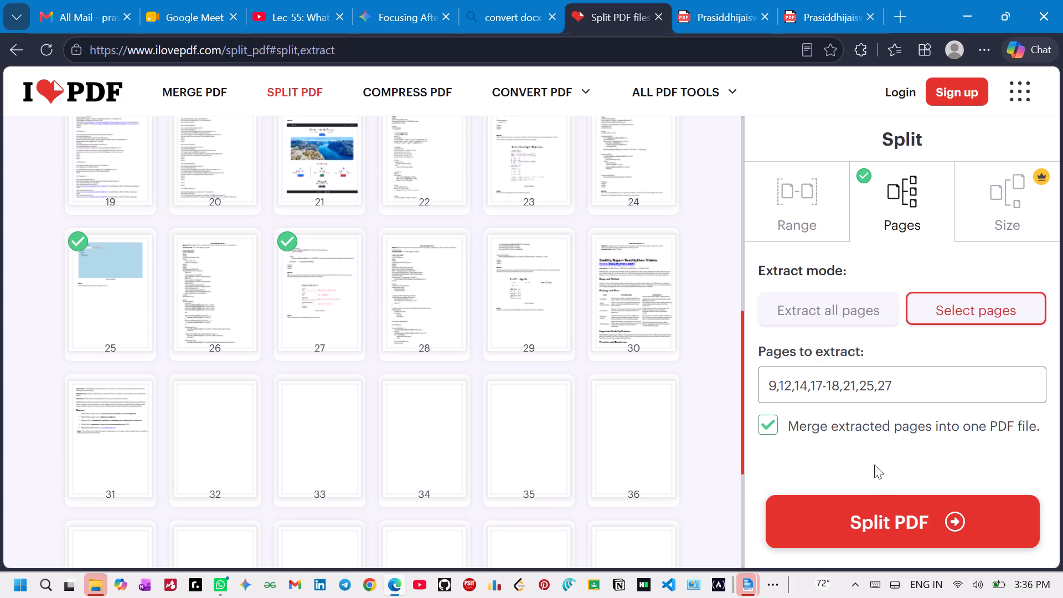
click(877, 511)
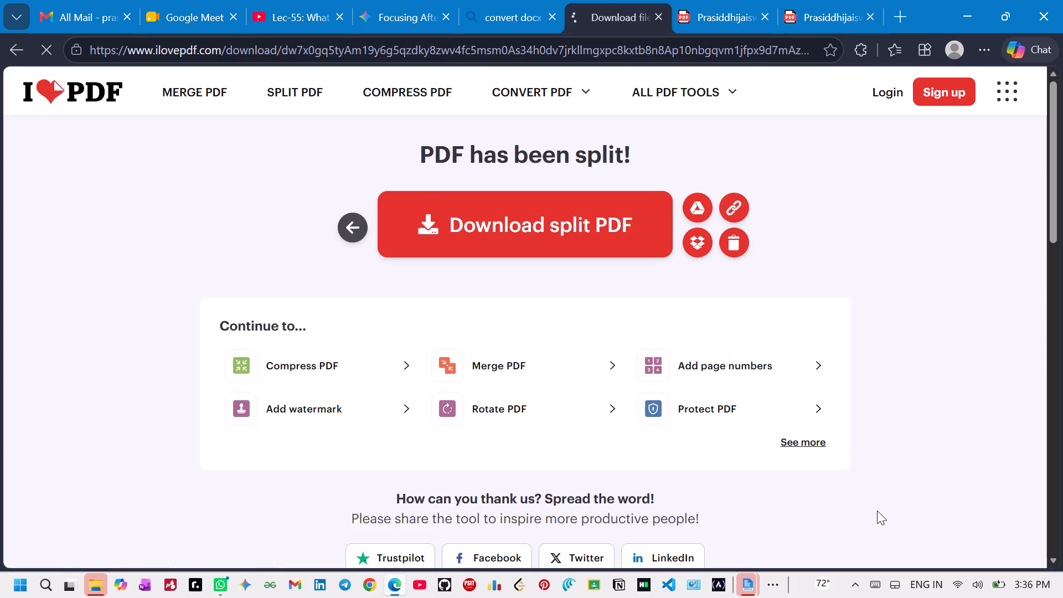
click(819, 15)
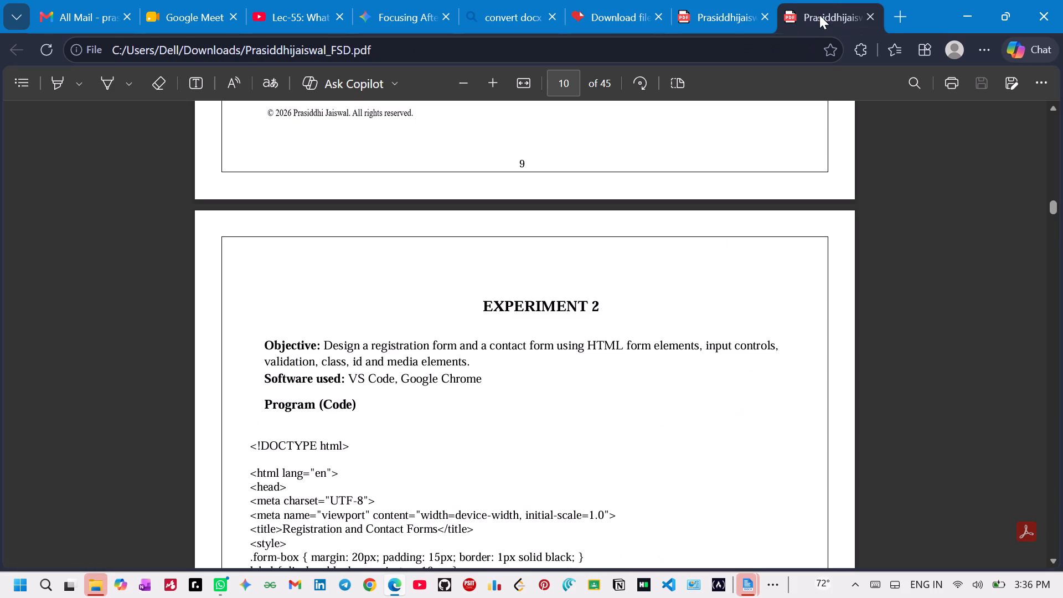
click(615, 13)
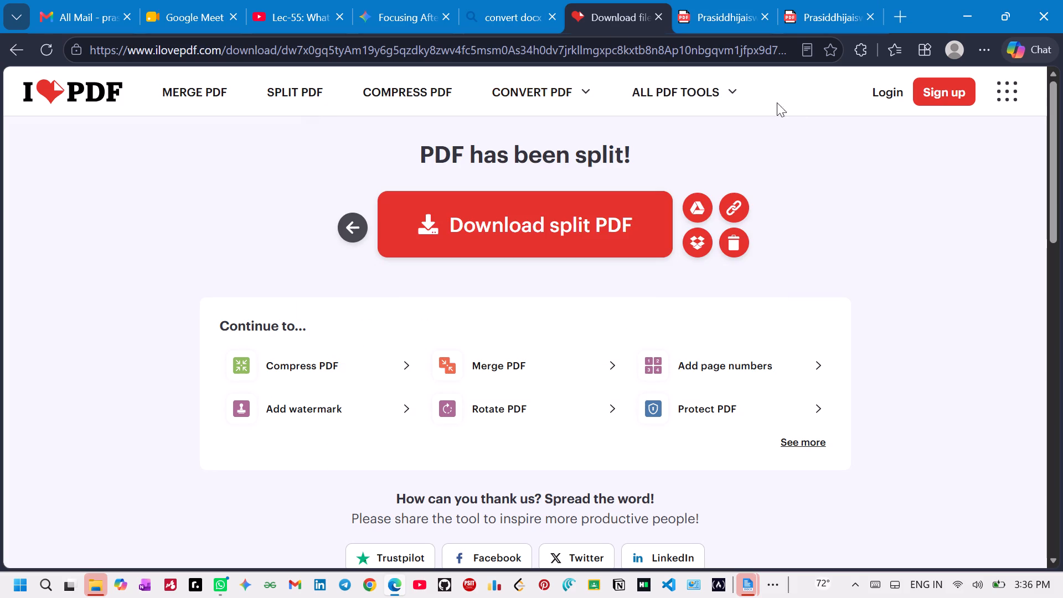
click(602, 228)
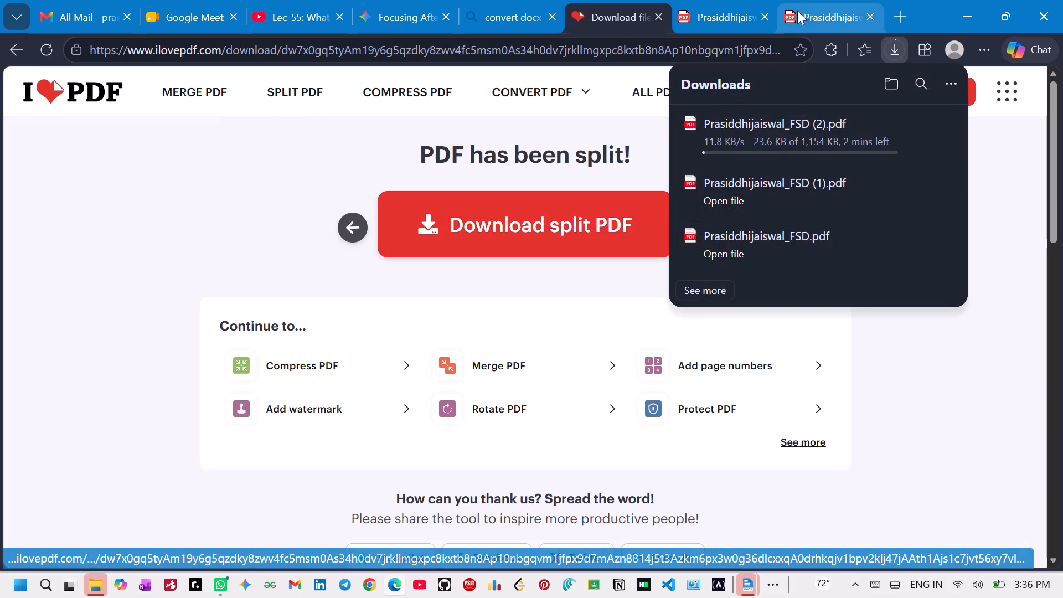
Examine the code and output pages of the full 45-page FSD lab PDF from Experiment 2 onward.
click(797, 12)
scroll(556, 252, down, 2)
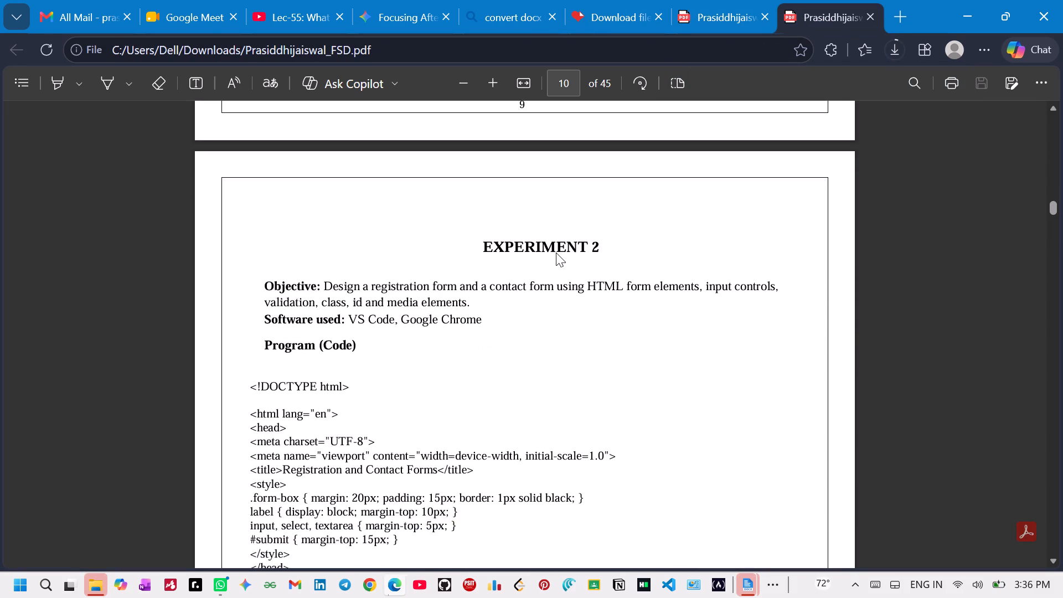
scroll(556, 252, down, 19)
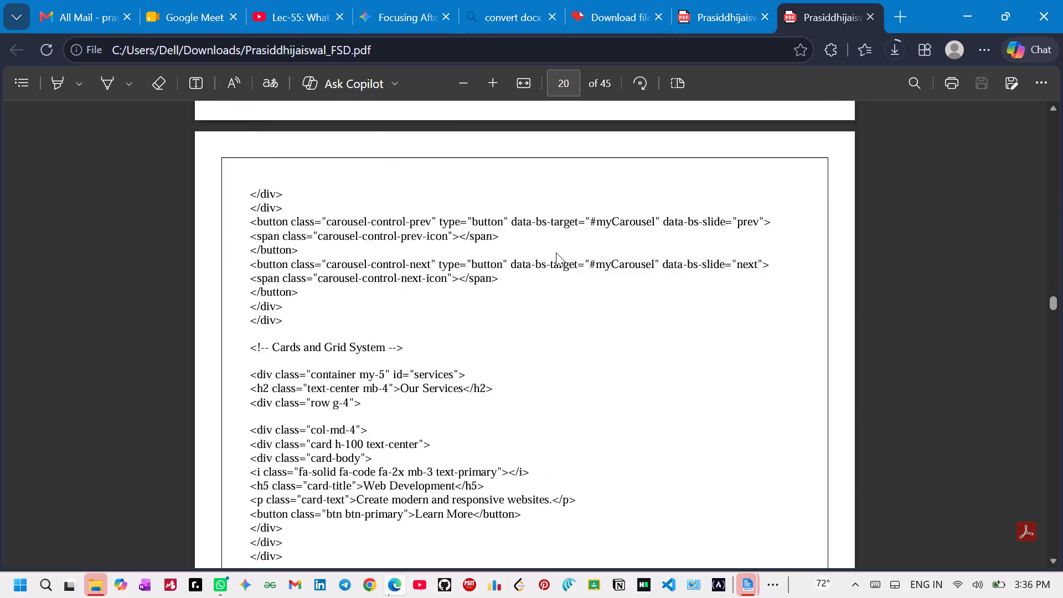
scroll(556, 252, down, 4)
scroll(556, 252, up, 5)
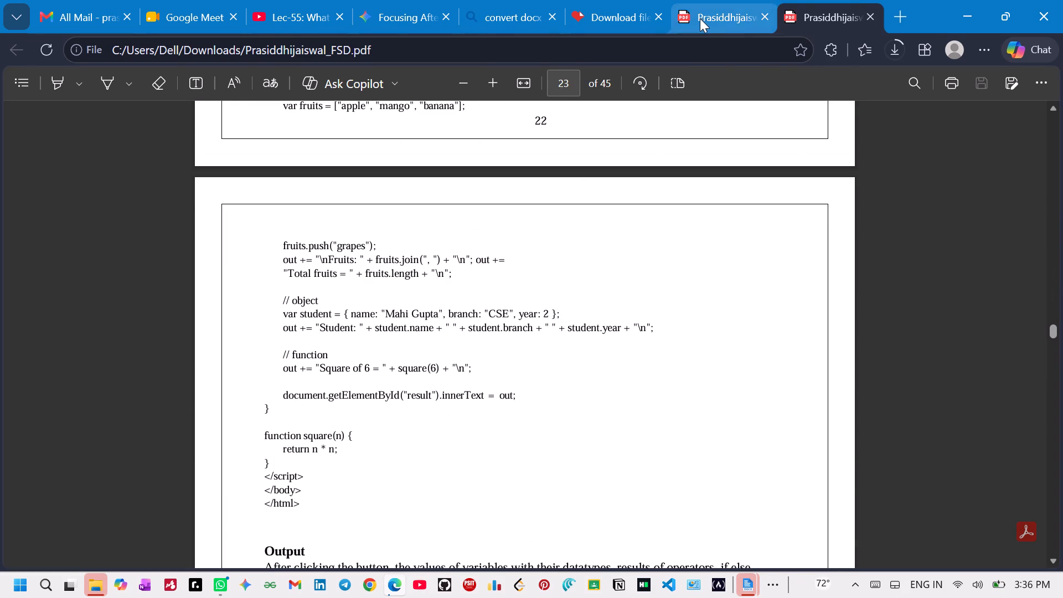
Skim the extracted 23-page code PDF from the cover page through to the JavaScript program.
click(701, 18)
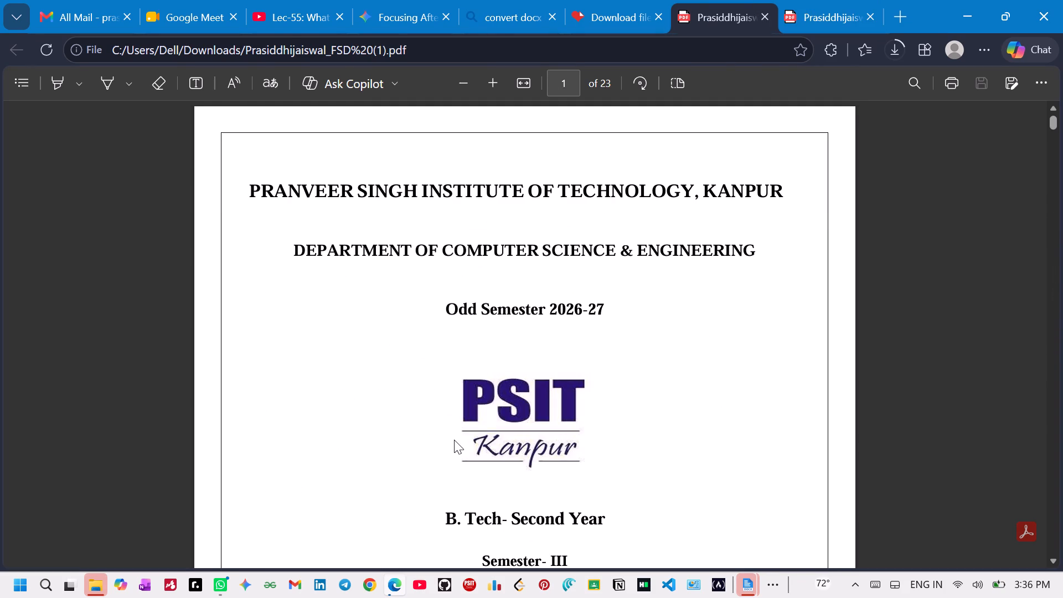
scroll(454, 440, down, 17)
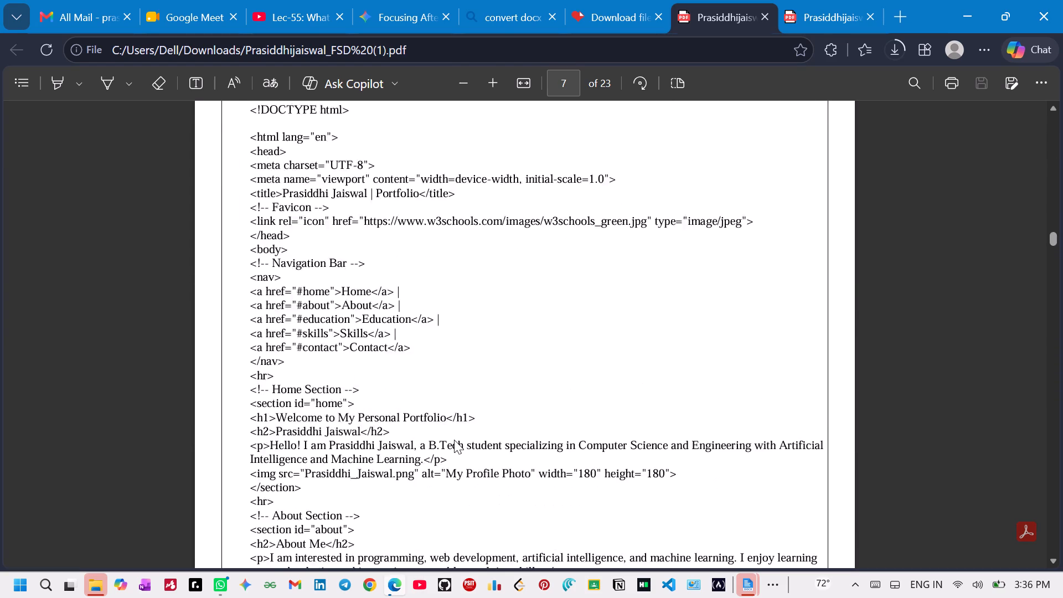
scroll(454, 440, down, 20)
scroll(454, 440, up, 2)
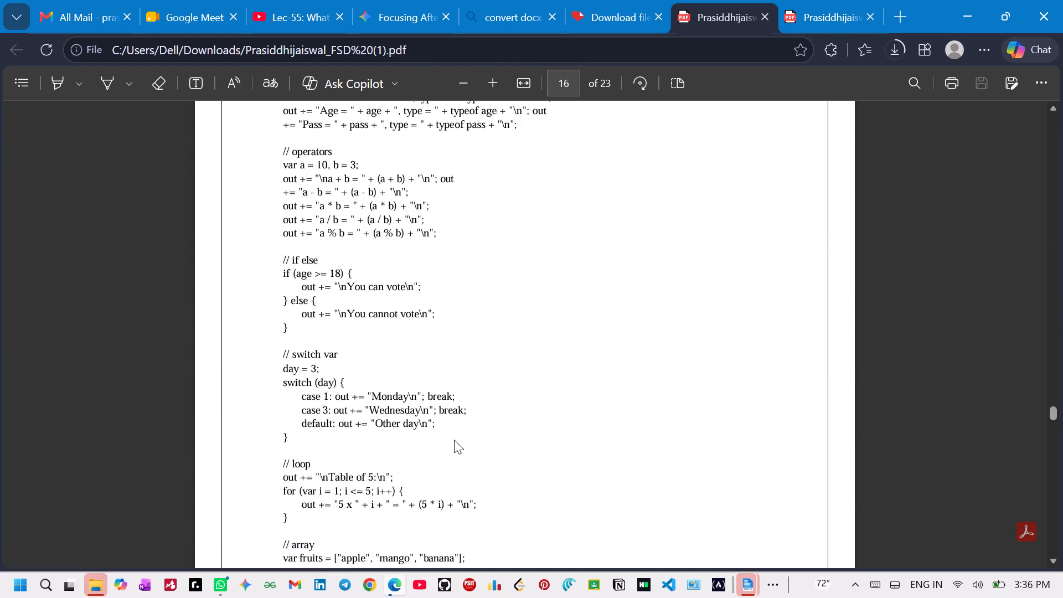
Check the Experiment 5 and Experiment 4 code pages in the extracted code PDF.
scroll(454, 440, up, 8)
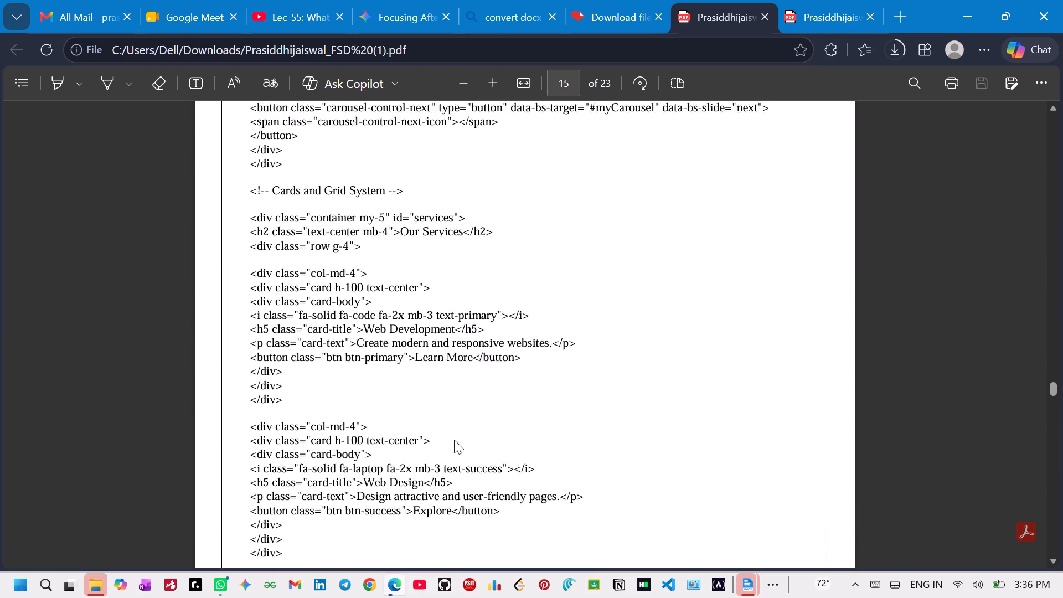
scroll(454, 440, up, 8)
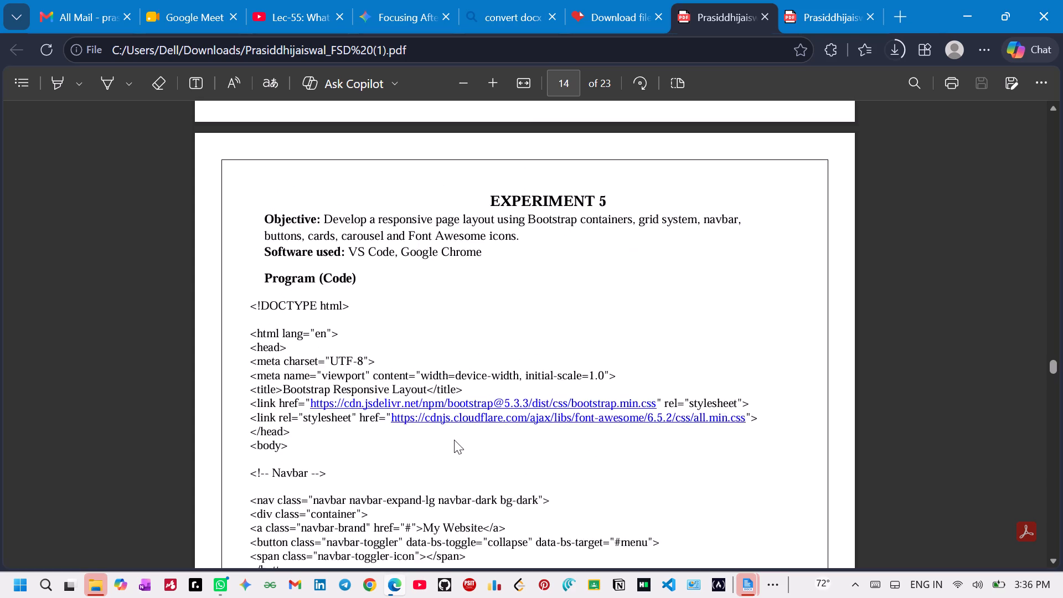
scroll(454, 440, up, 5)
scroll(454, 440, down, 4)
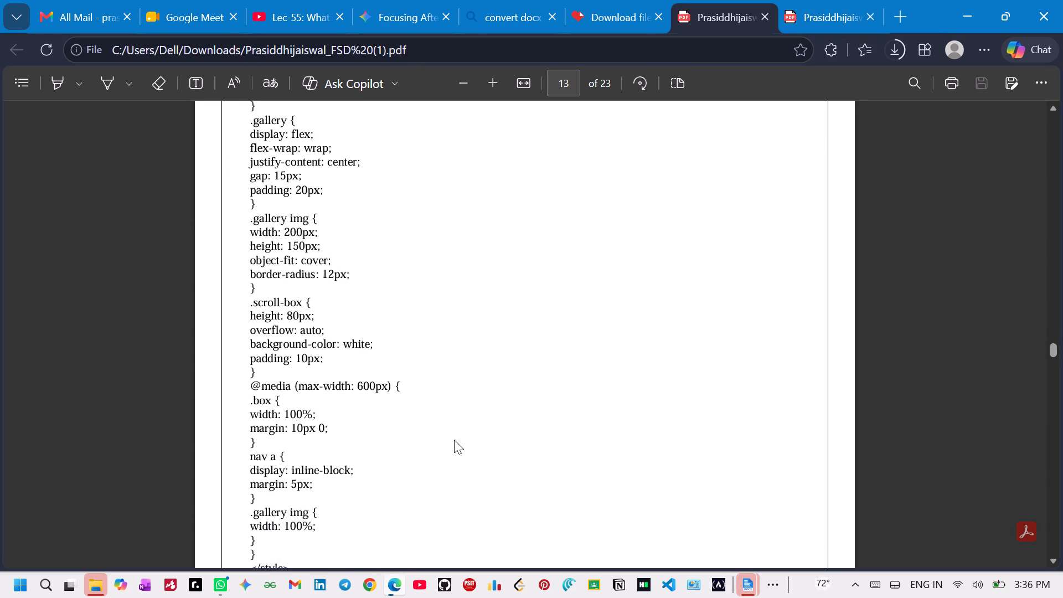
scroll(454, 440, down, 3)
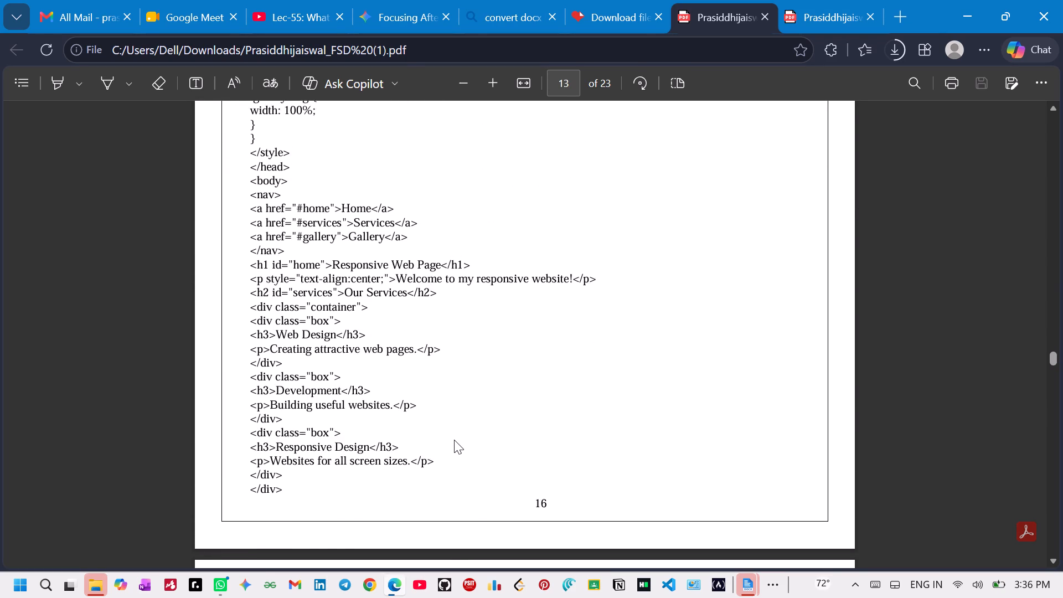
Check the code pages from Experiment 4 back to Experiment 2 in the extracted PDF, and close that PDF.
scroll(454, 440, up, 3)
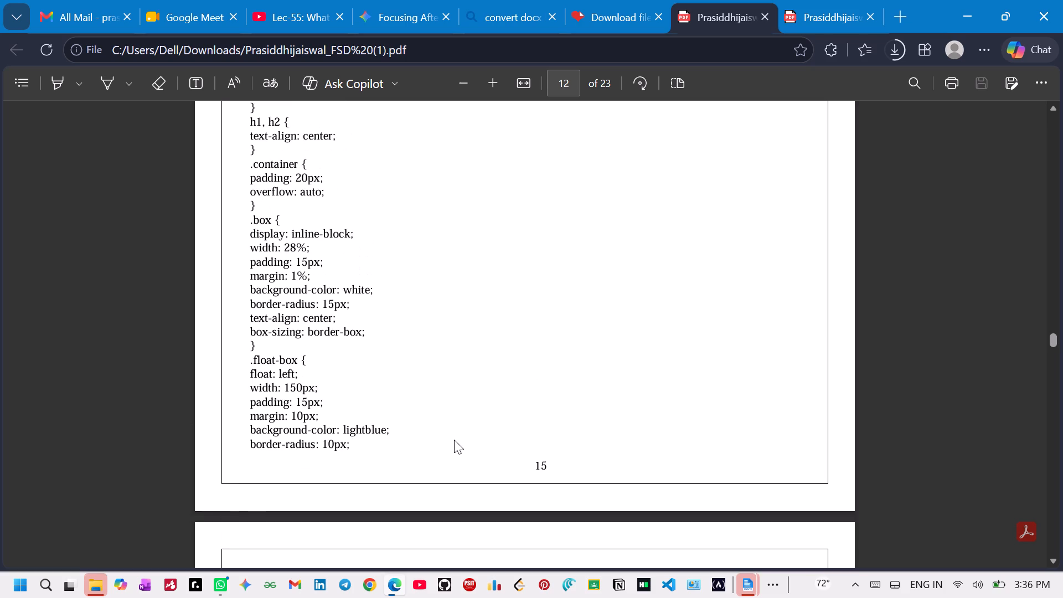
scroll(454, 440, up, 5)
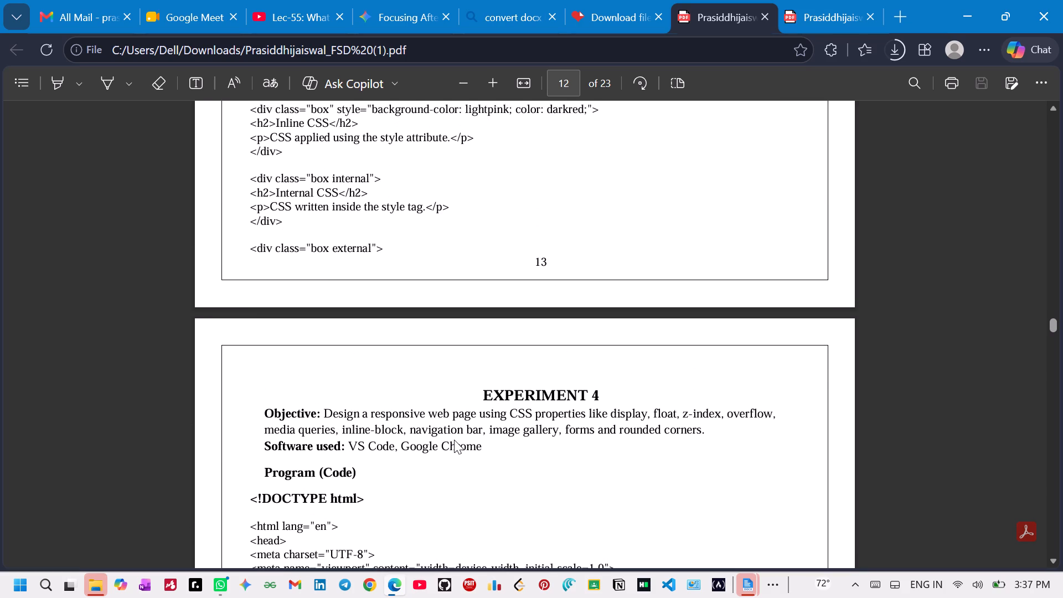
scroll(454, 440, up, 4)
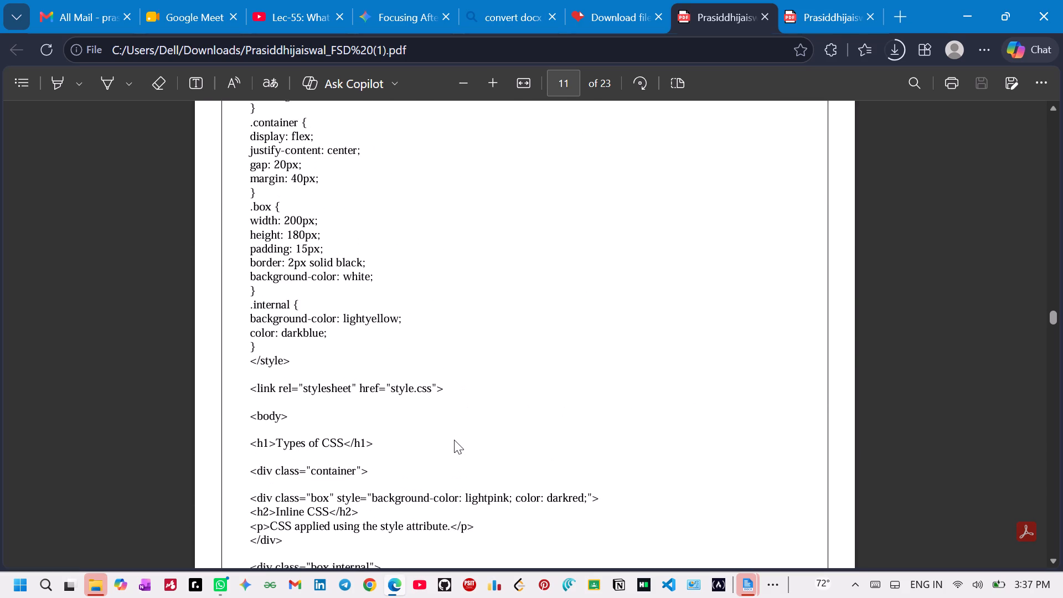
scroll(454, 440, up, 1)
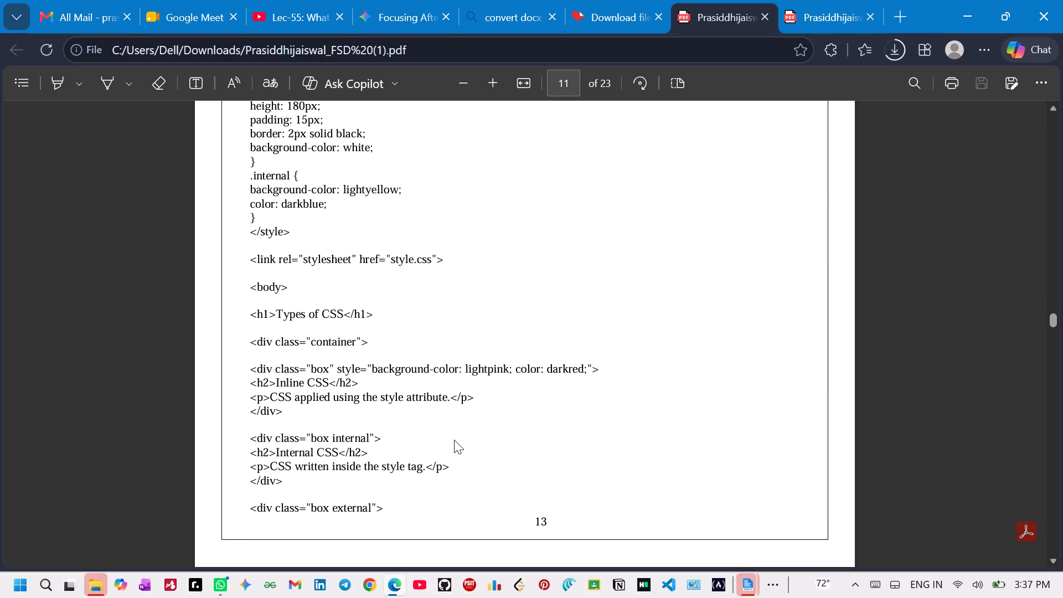
scroll(454, 440, up, 3)
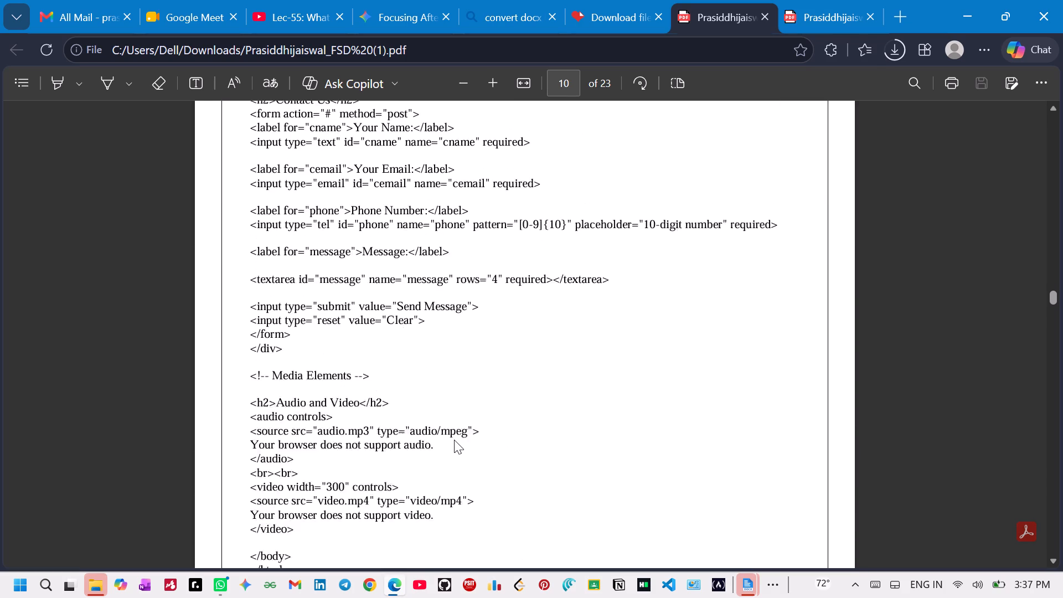
scroll(454, 440, up, 6)
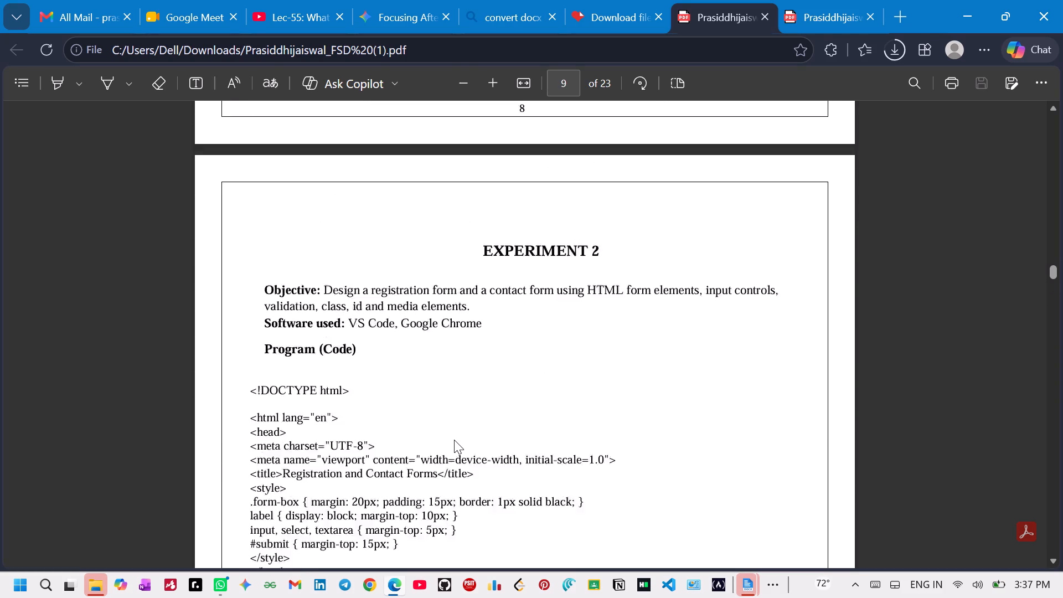
scroll(454, 440, up, 1)
click(761, 17)
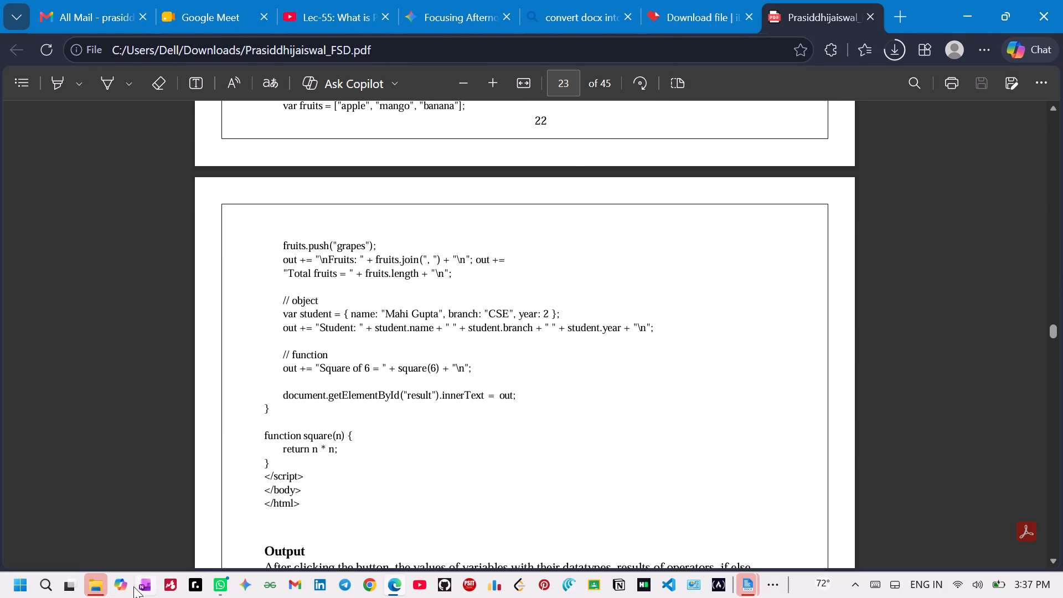
Check File Explorer's Downloads folder and the browser's download list for the output-pages PDF, refreshing the folder listing.
click(98, 580)
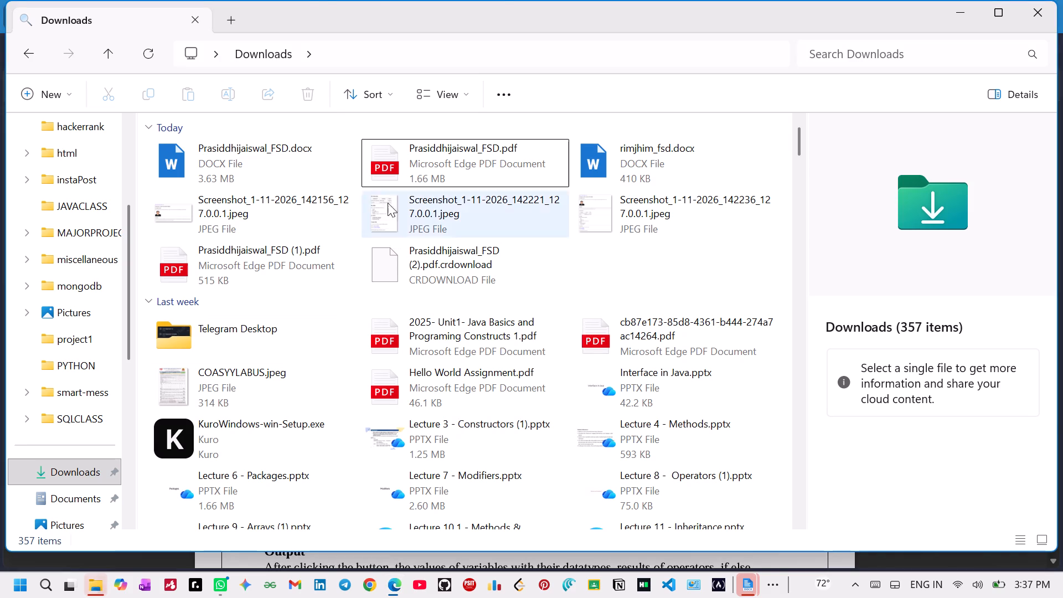
click(144, 47)
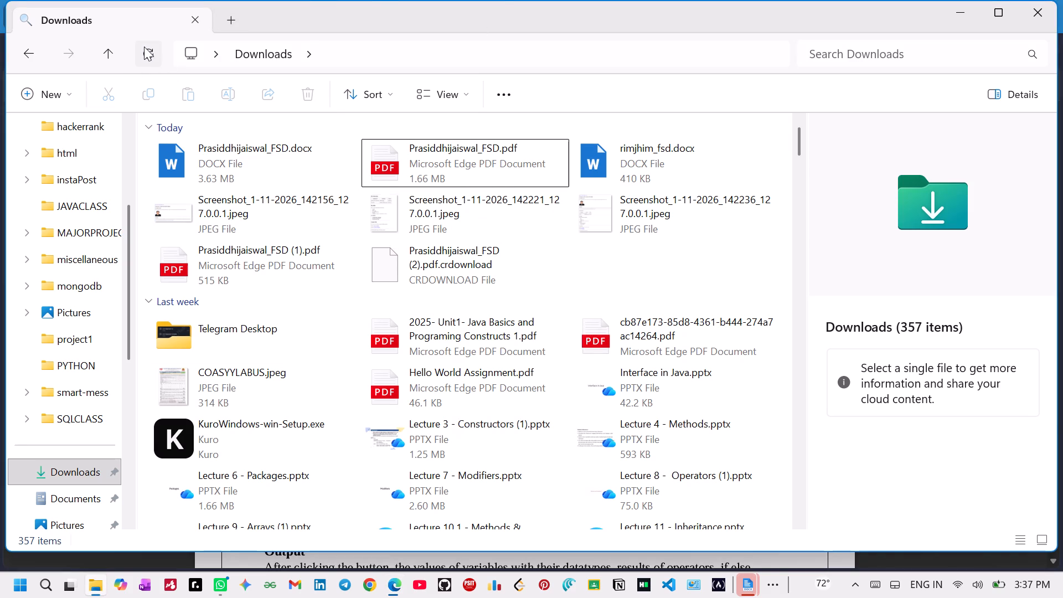
click(144, 47)
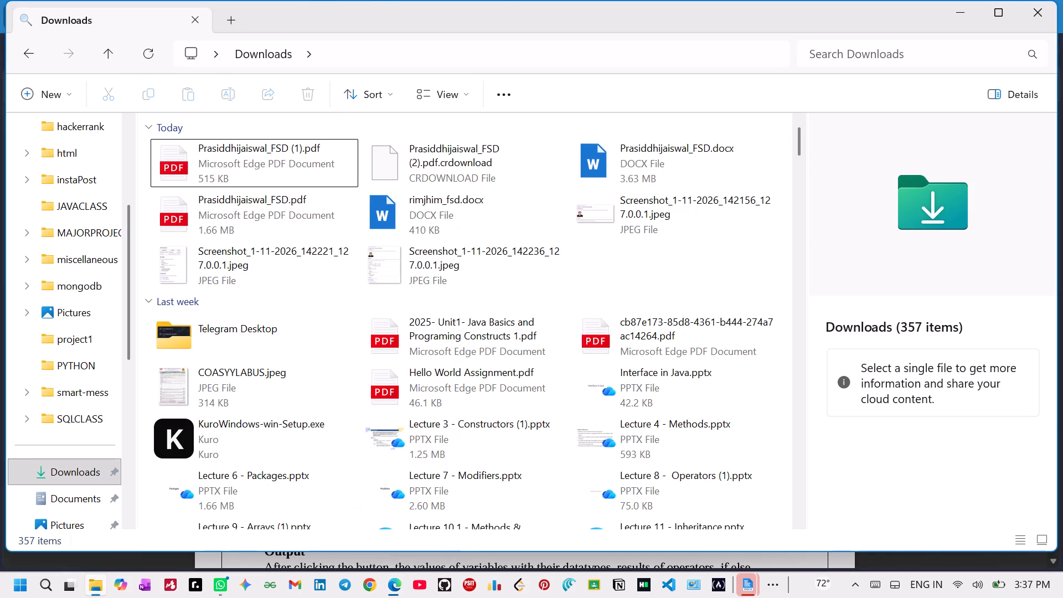
click(389, 579)
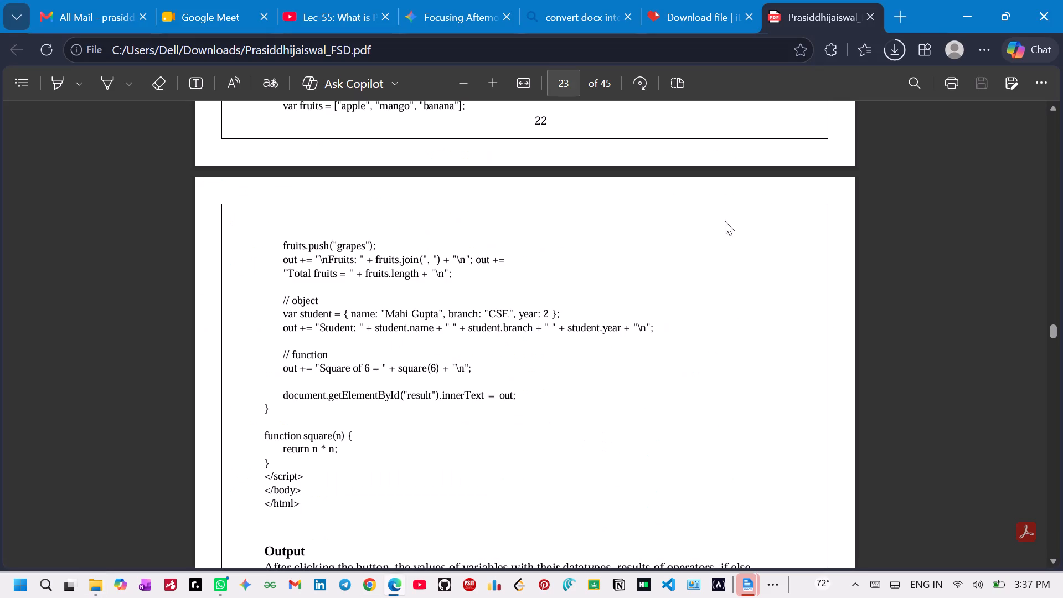
click(886, 48)
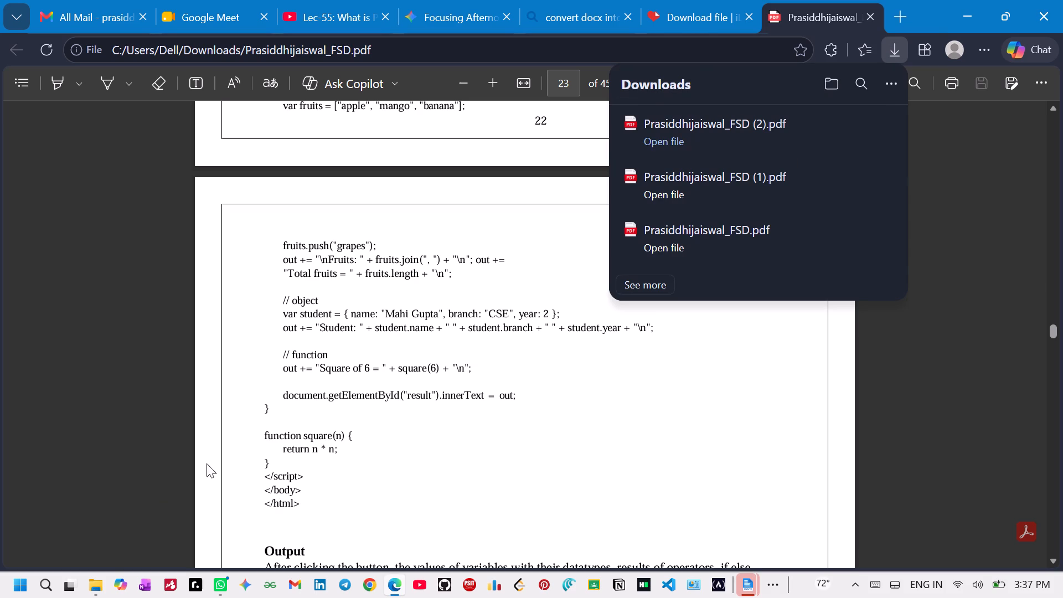
click(99, 582)
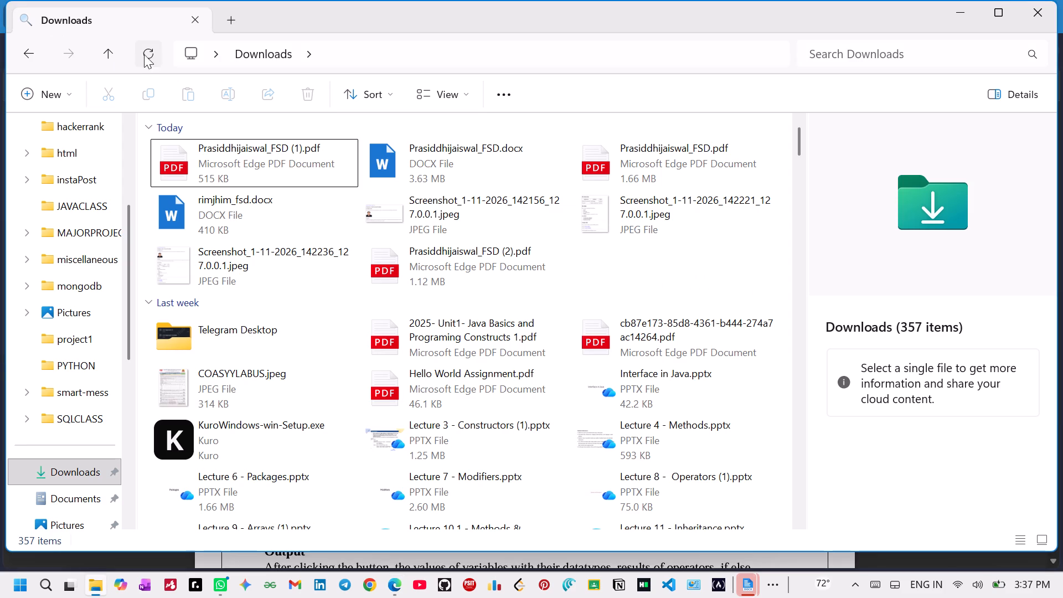
click(143, 50)
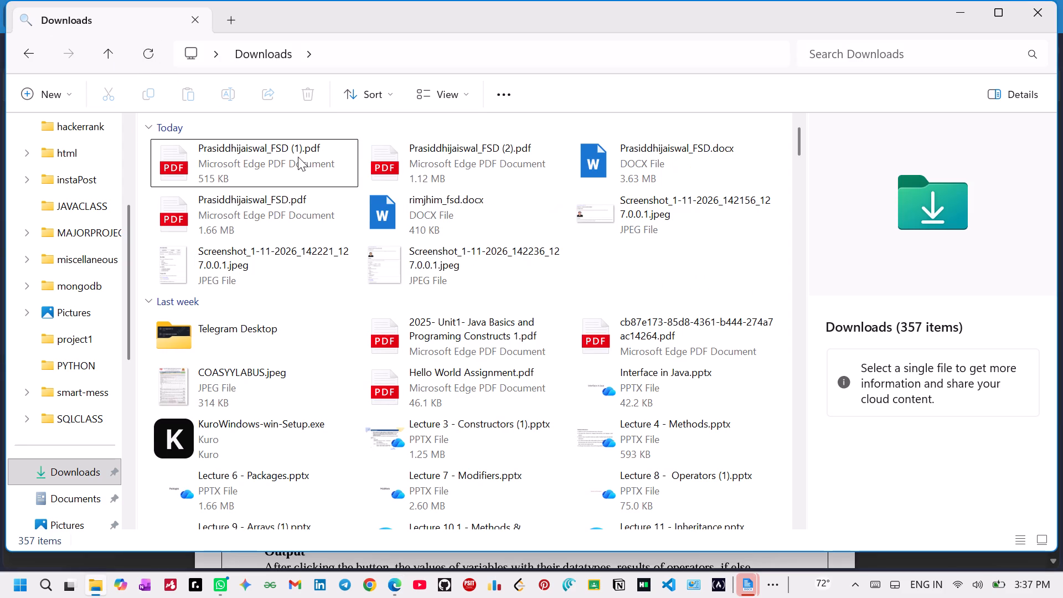
Open the sharing options for the extracted code PDF, the FSD file numbered (1), in the Downloads folder.
right_click(296, 158)
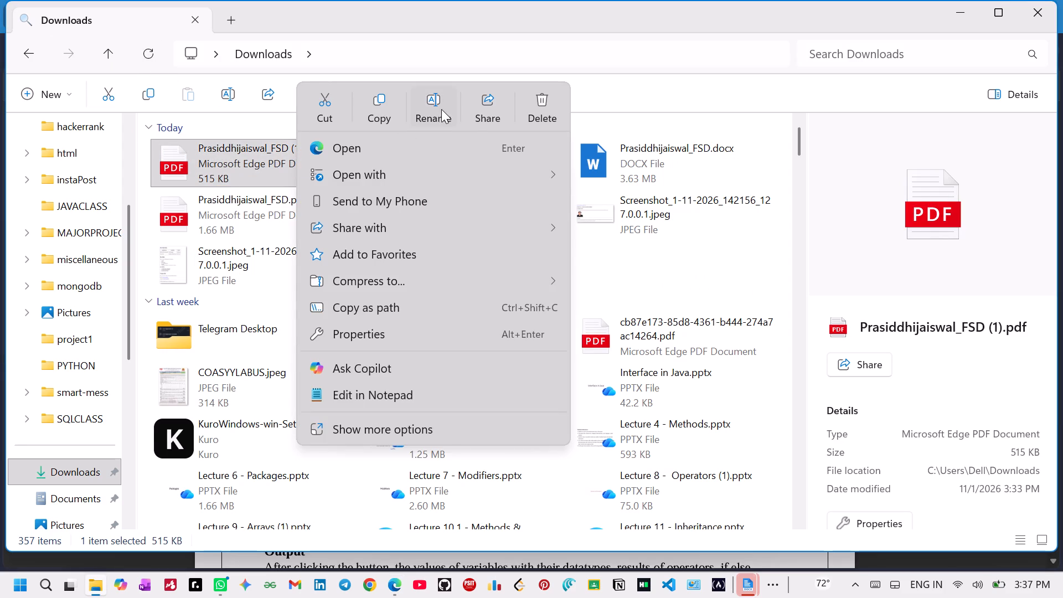
click(485, 109)
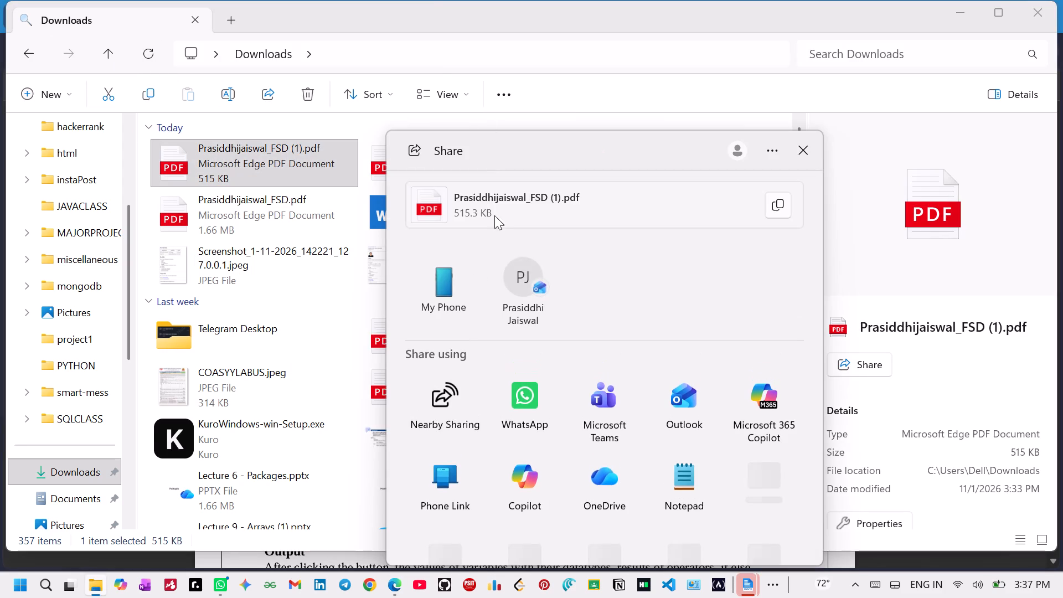
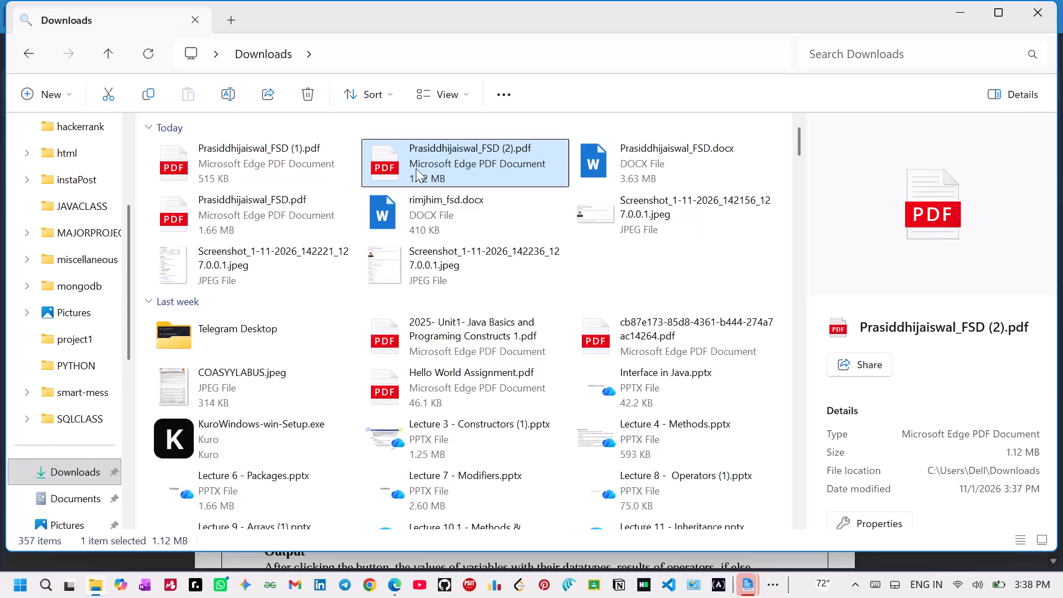
Open the sharing options for the extracted output-pages PDF, the FSD file numbered (2), in the Downloads folder.
click(416, 168)
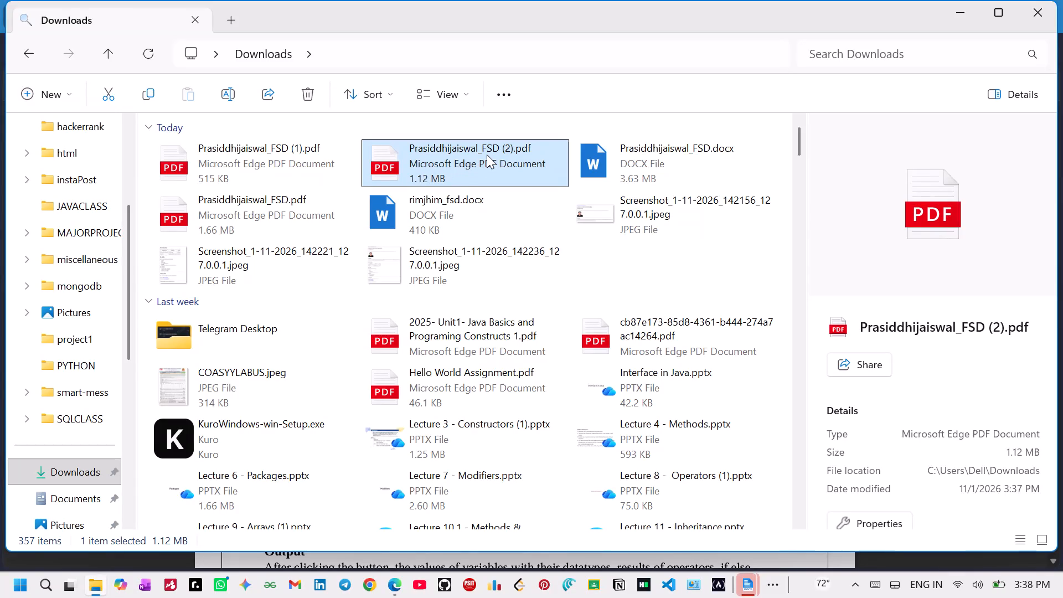
right_click(487, 154)
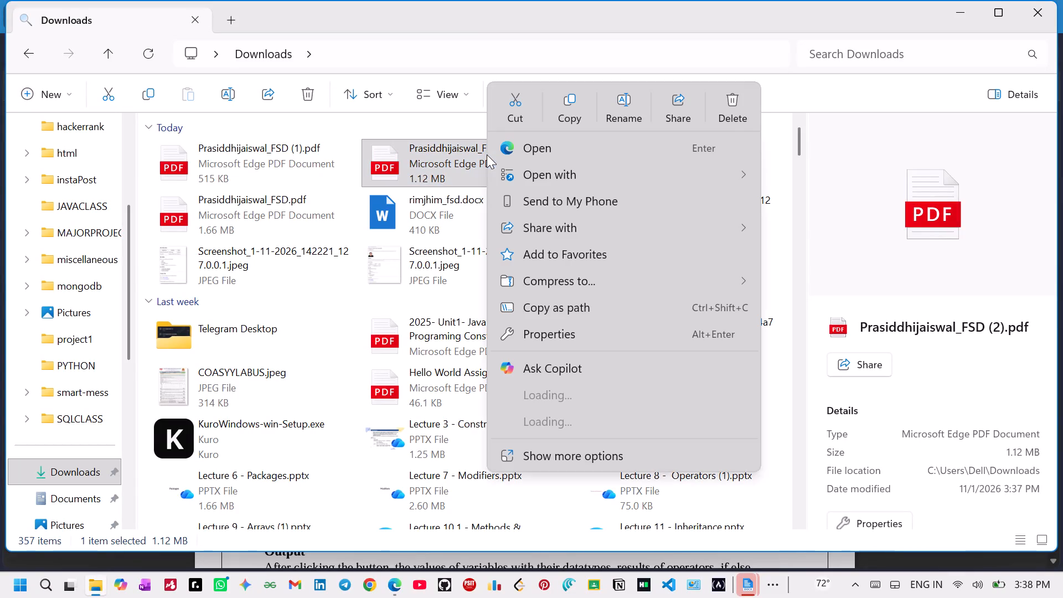
click(673, 94)
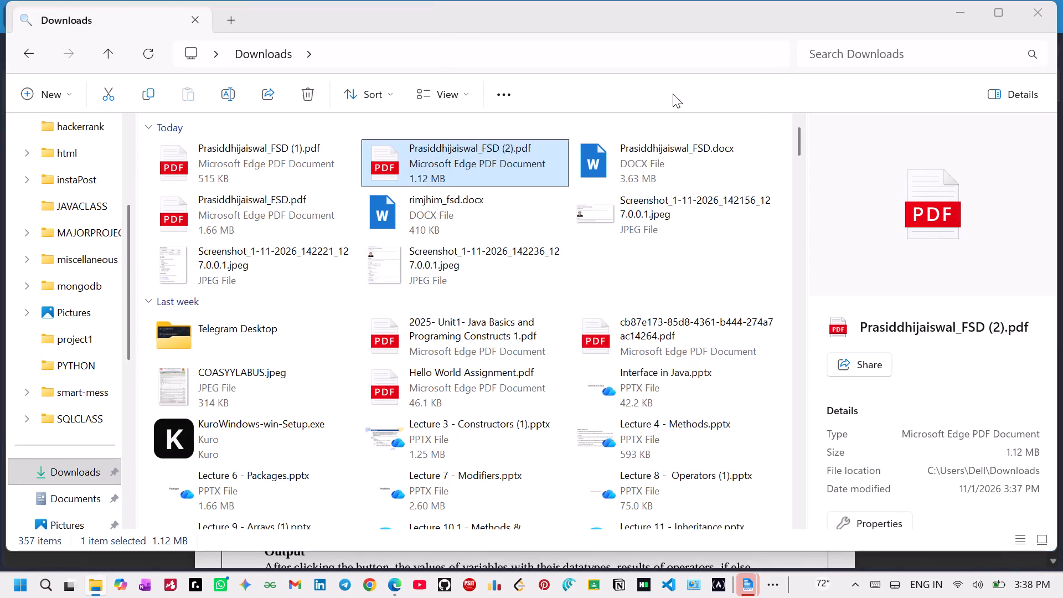
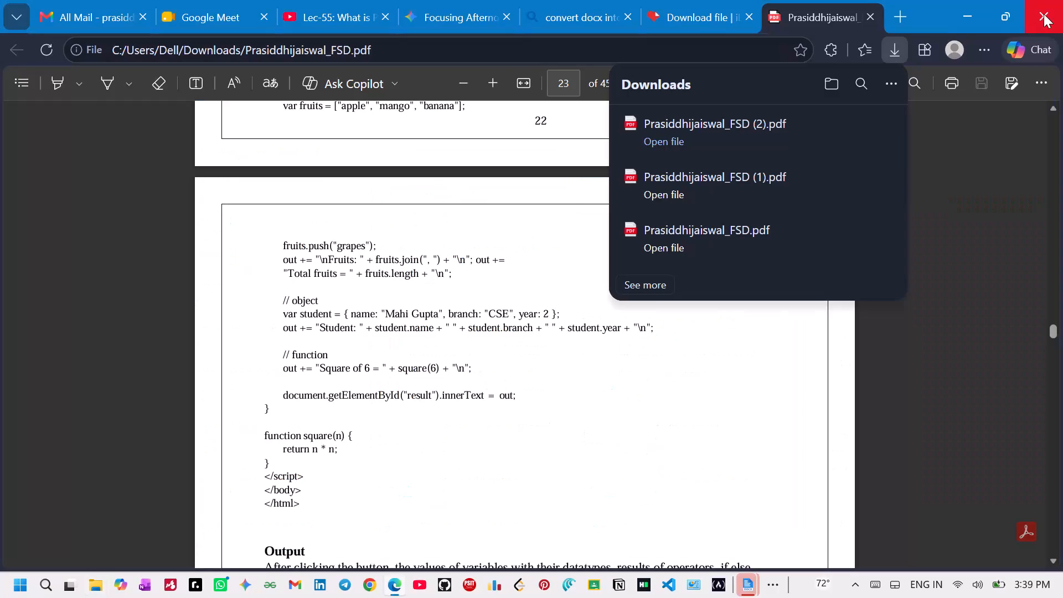
Close the browser window, the open rimjhim_fsd (1) document and the DOCX Editor start window.
click(1044, 14)
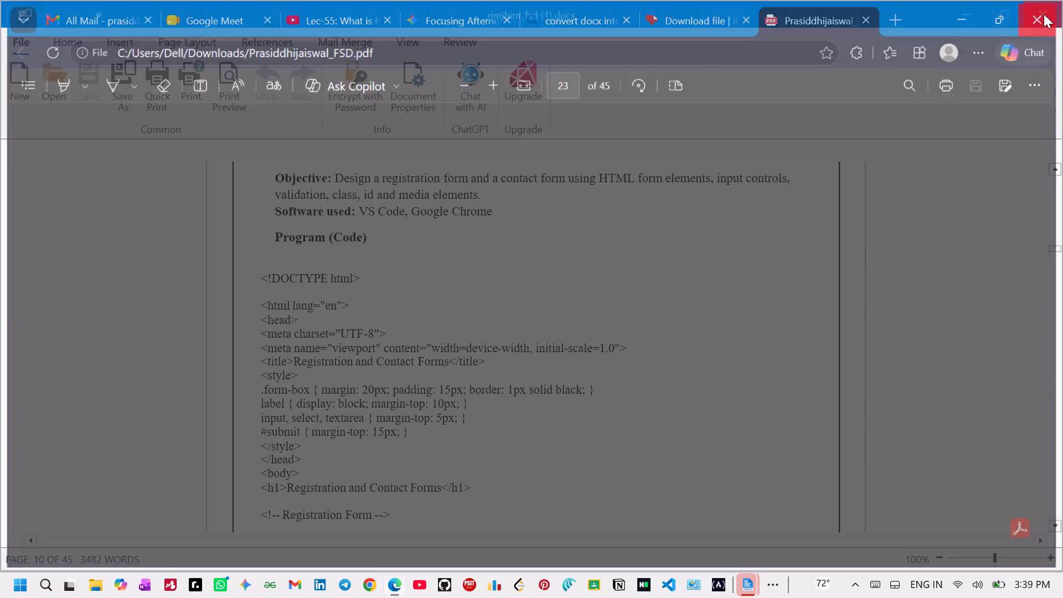
click(1036, 8)
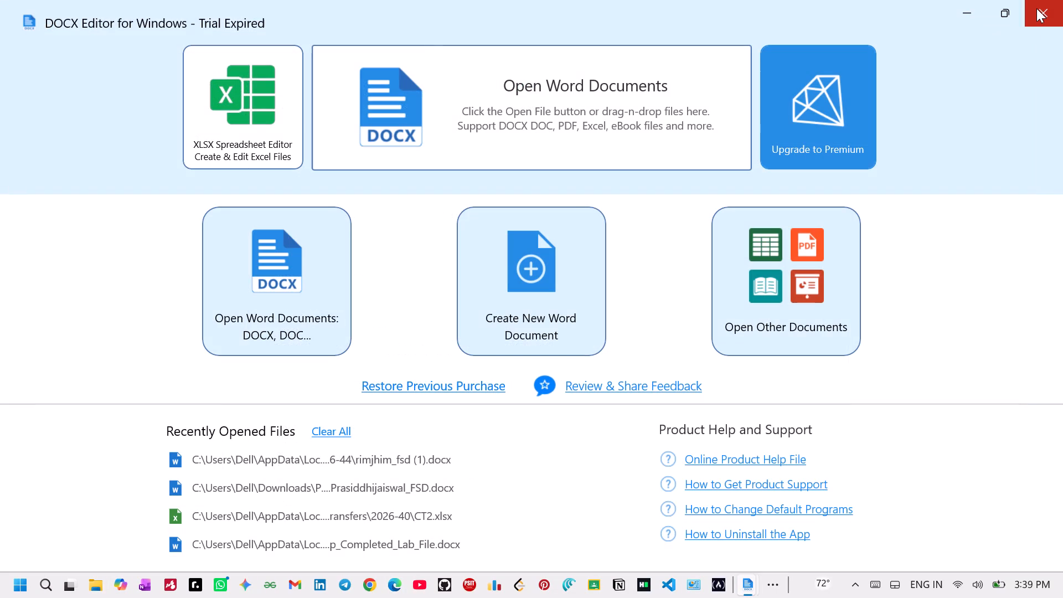